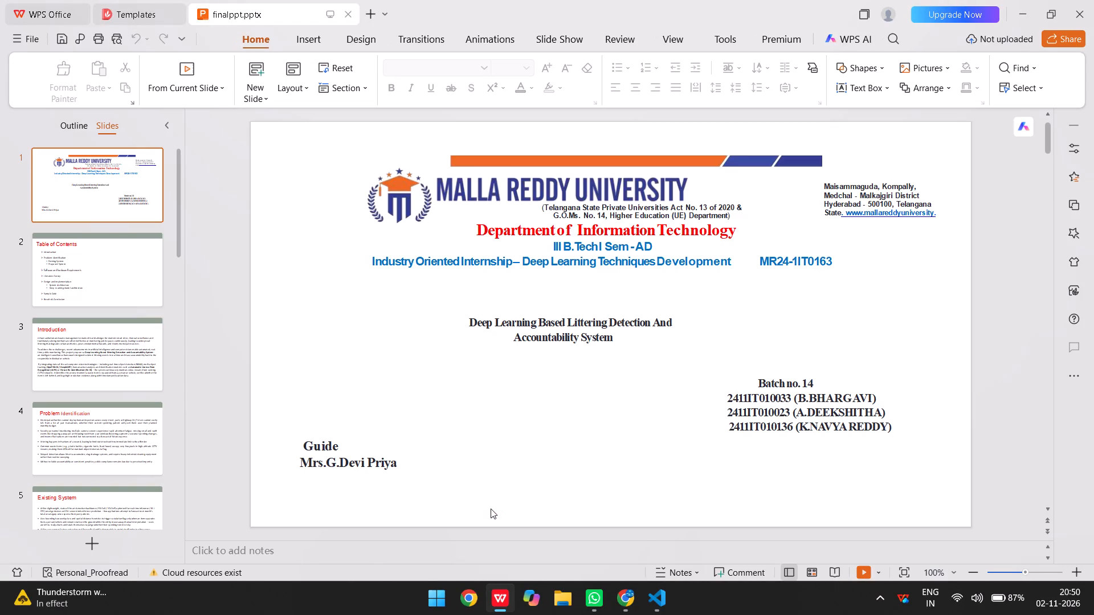
Close the finalppt.pptx presentation.
left_click(46, 1)
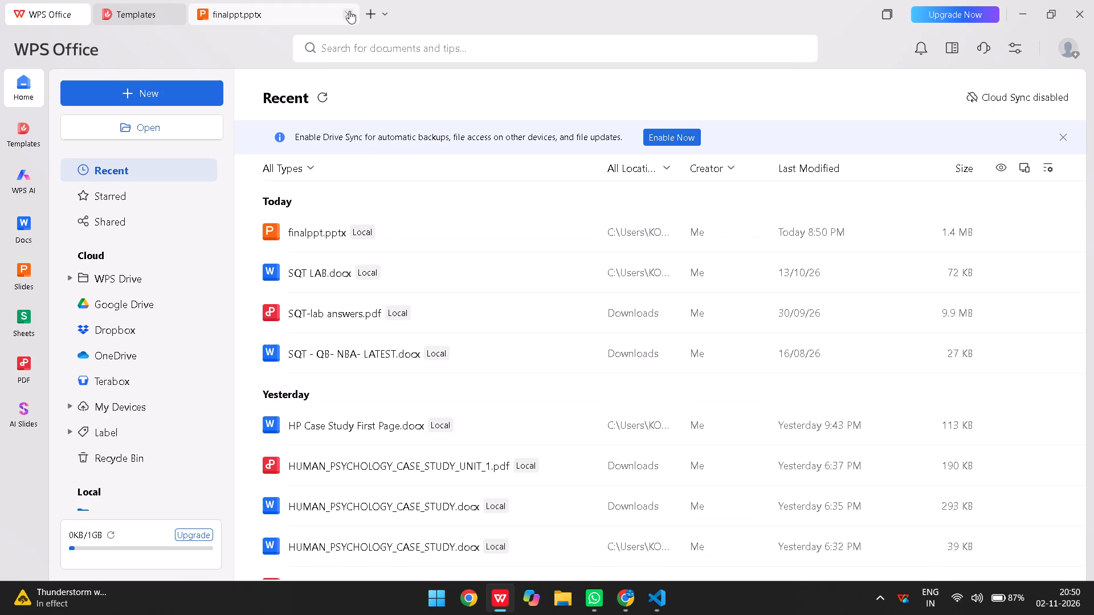
left_click(349, 11)
Find the local PPT_BATCH_4.pptx among the recent files and open it.
scroll(421, 352, "down", 2)
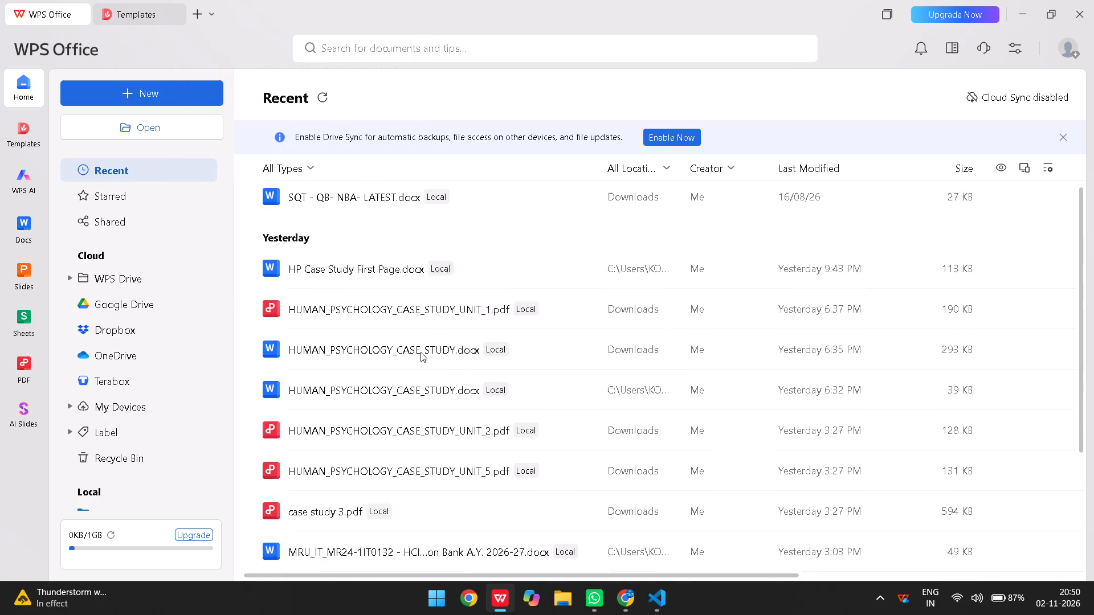
scroll(421, 352, "down", 4)
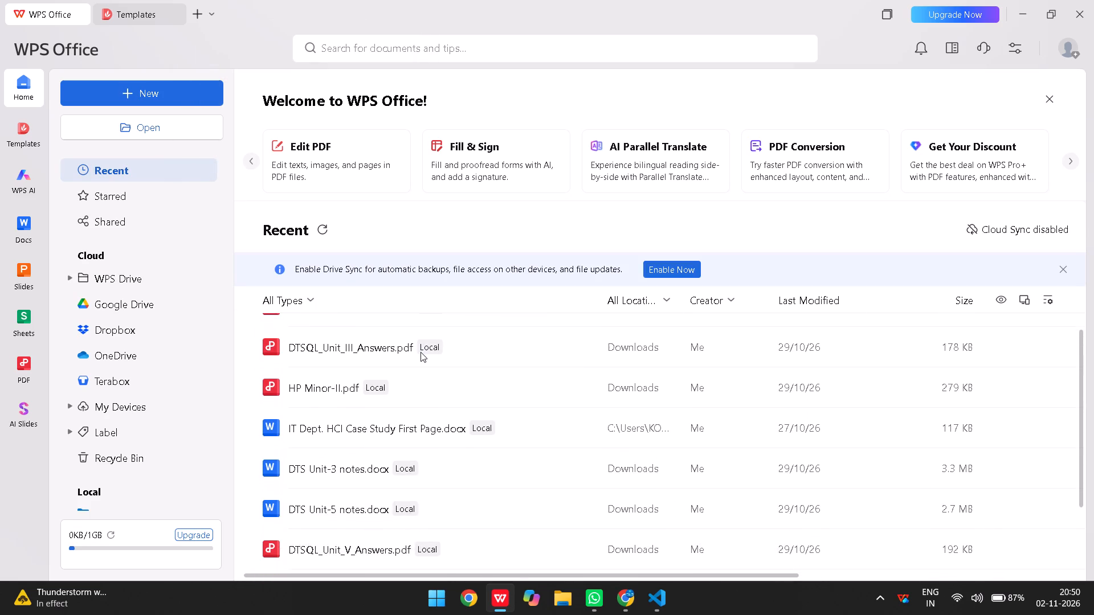
scroll(421, 352, "down", 8)
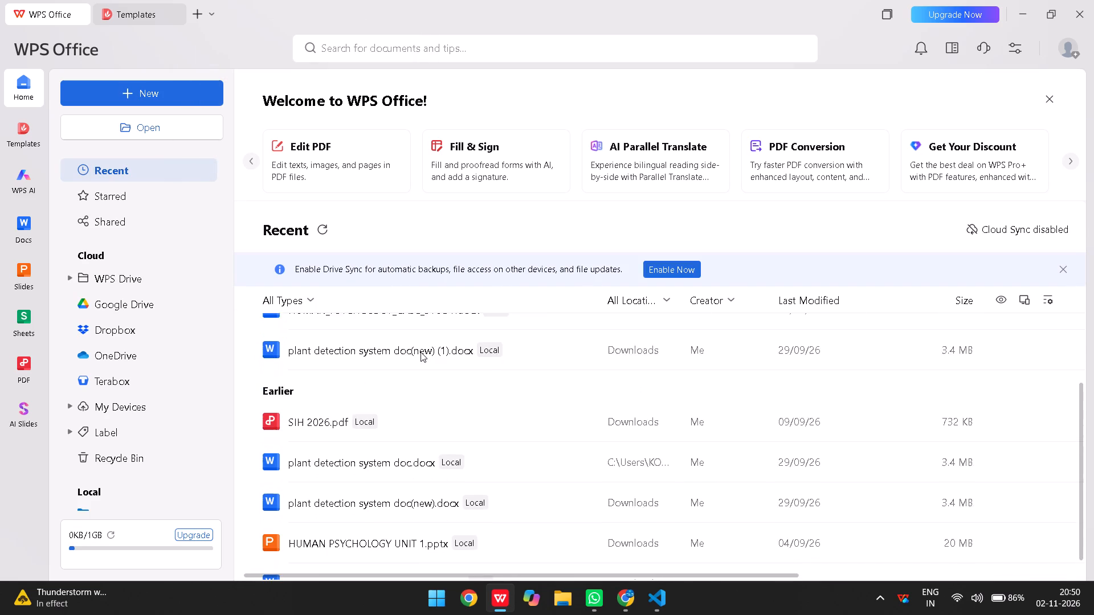
scroll(421, 352, "up", 5)
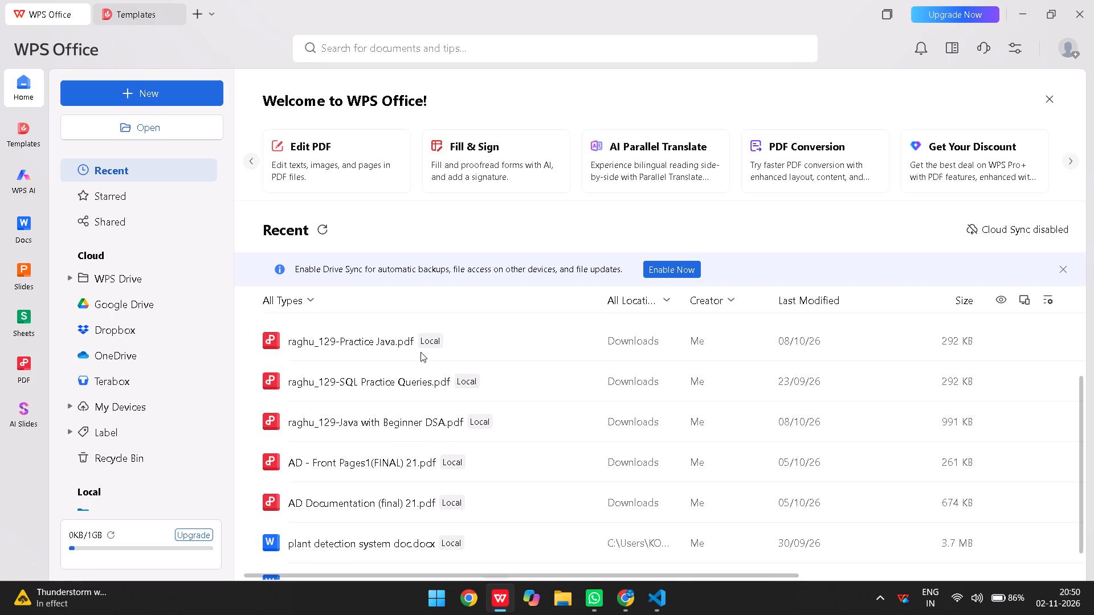
scroll(421, 352, "up", 5)
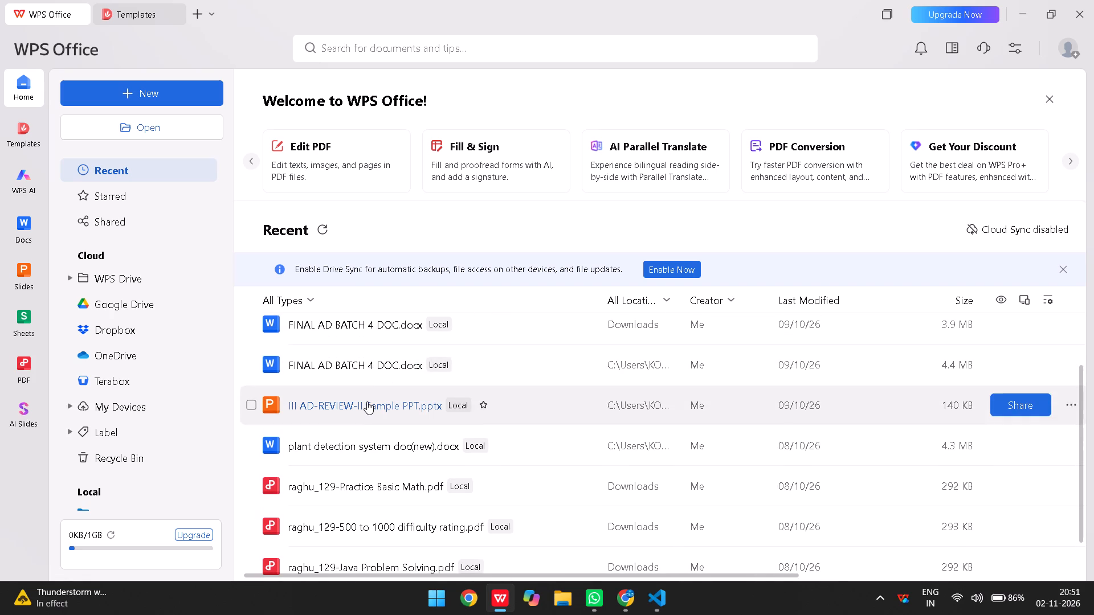
scroll(367, 401, "up", 2)
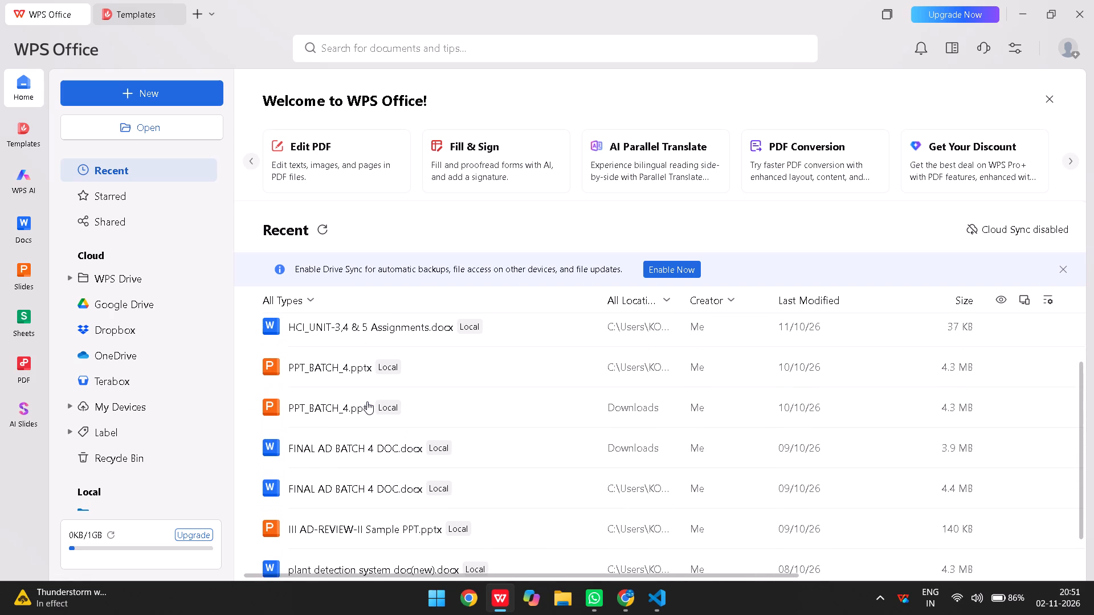
double_click(326, 371)
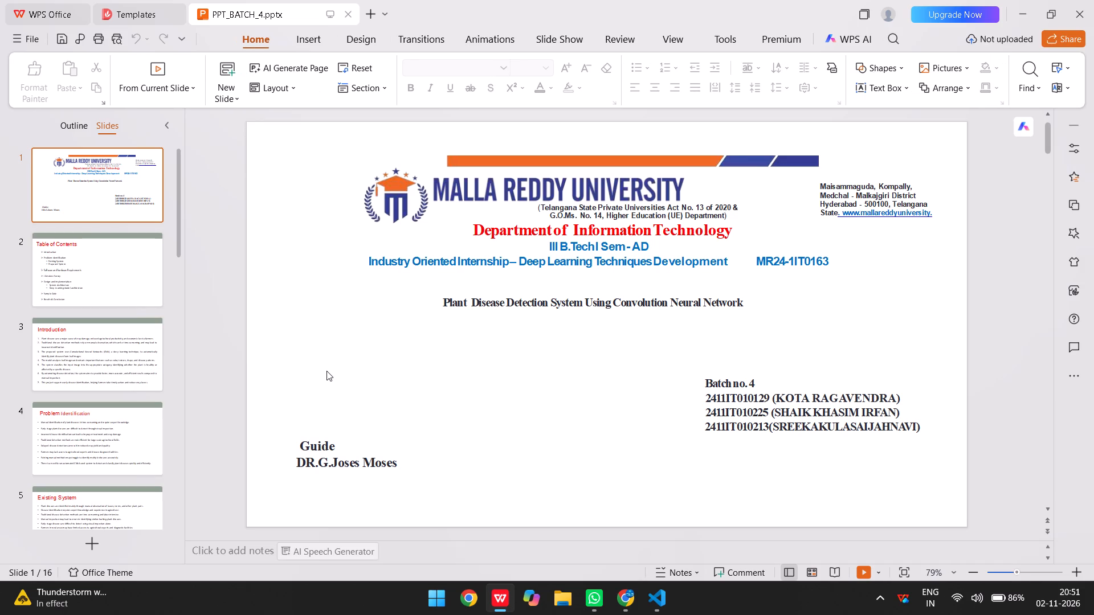
Look through the presentation's slides from the Table of Contents to the Conclusion.
key("Down")
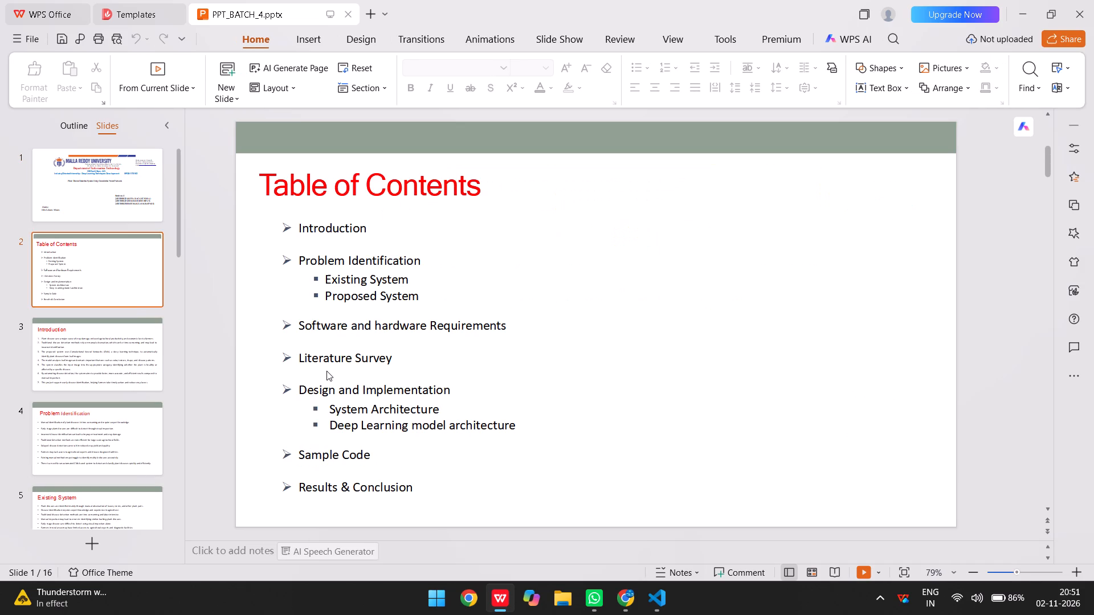
key("Down")
key("Up")
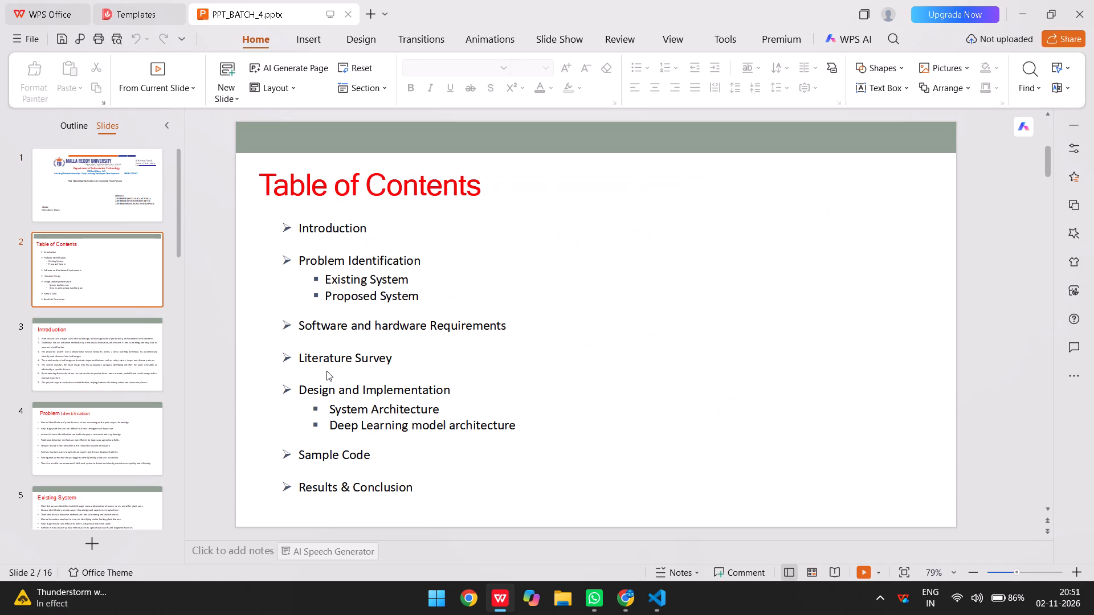
key("Down")
key("Down")
key("Down")
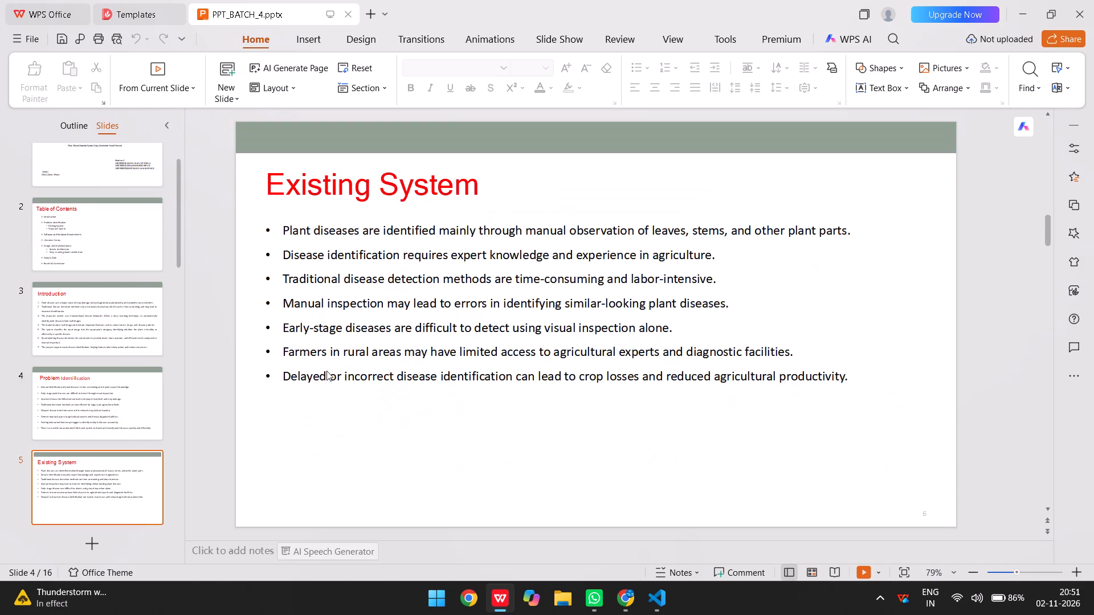
key("Down")
key("Down")
key("Down")
key("Down")
key("Down")
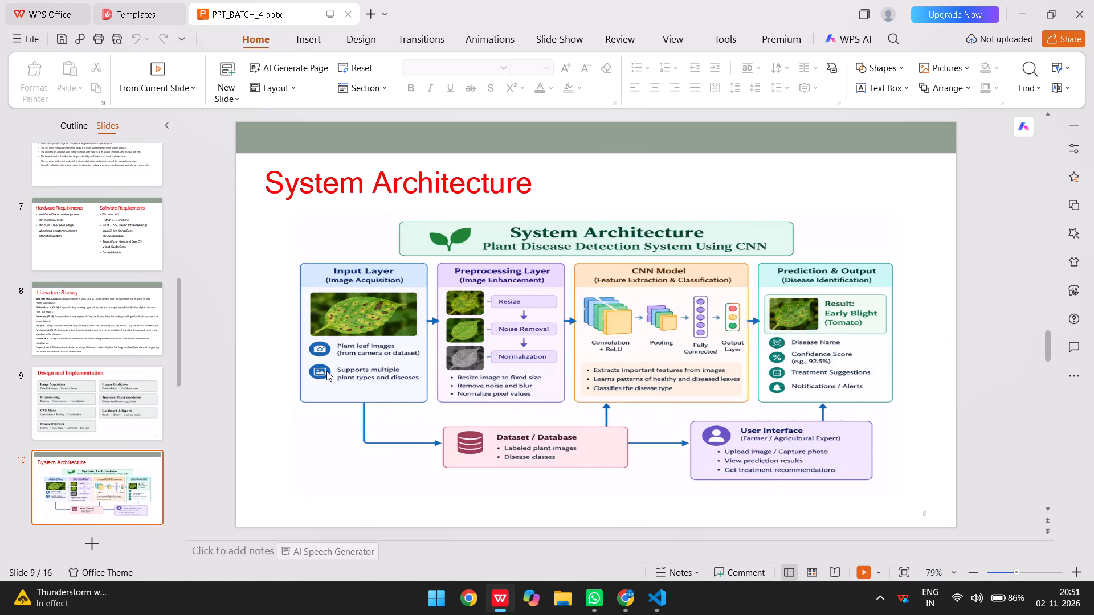
key("Down")
key("Down")
key("Down")
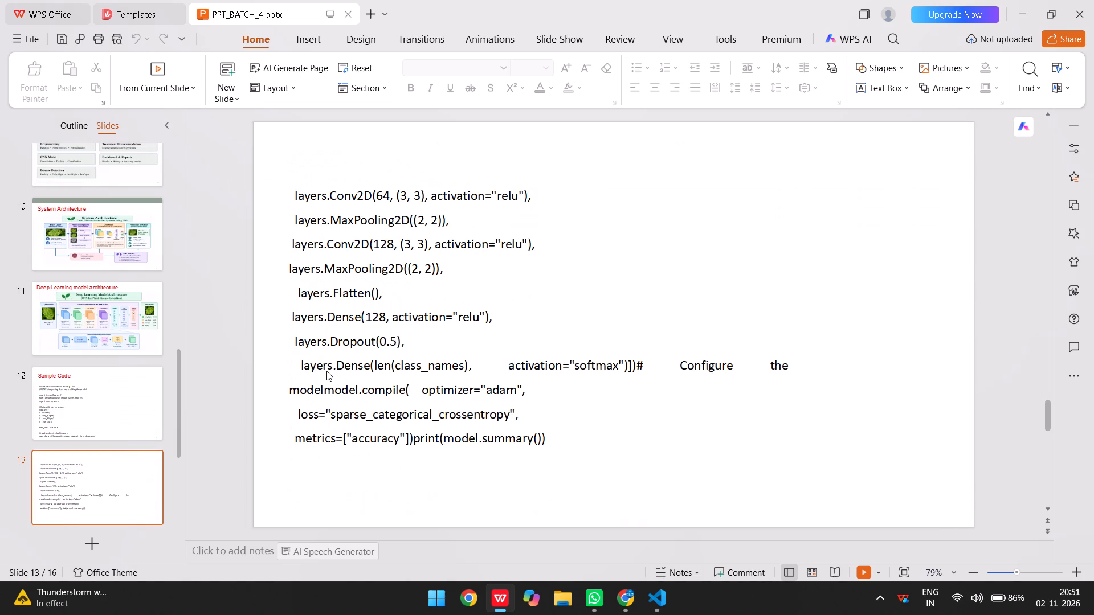
key("Down")
key("Down")
key("Down")
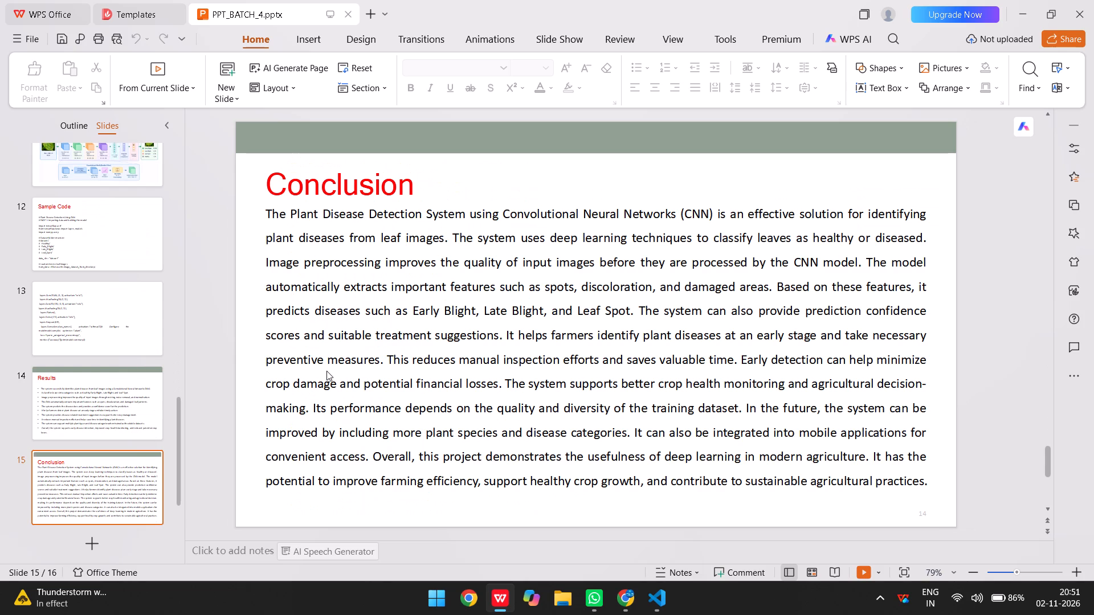
Go back through the Results, Sample Code and System Architecture slides and examine the Deep Learning model architecture slide.
key("Up")
key("Up")
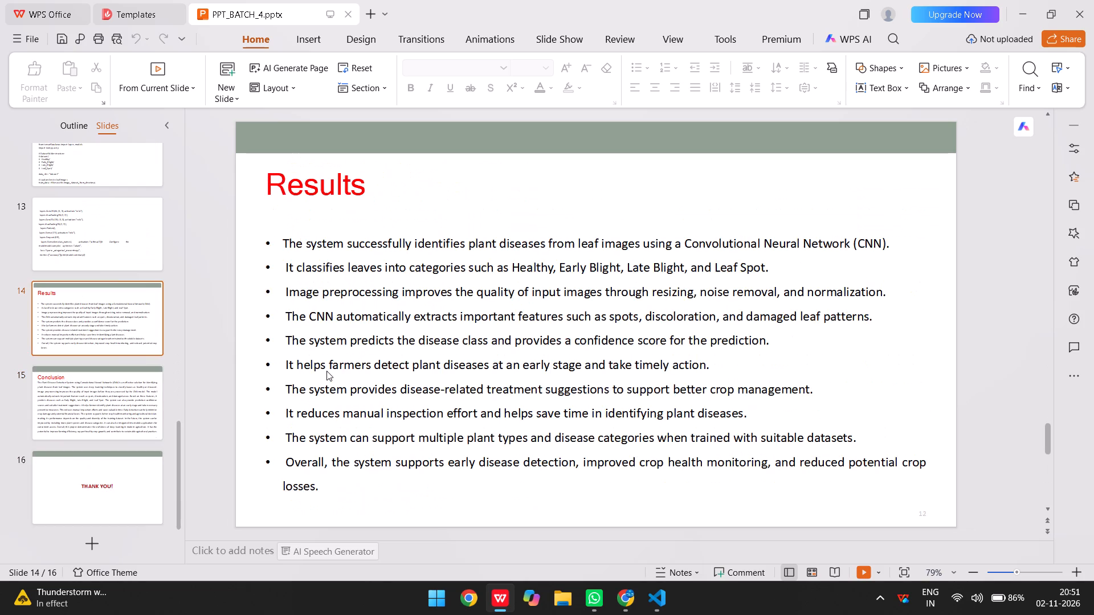
key("Up")
key("Up")
key("Down")
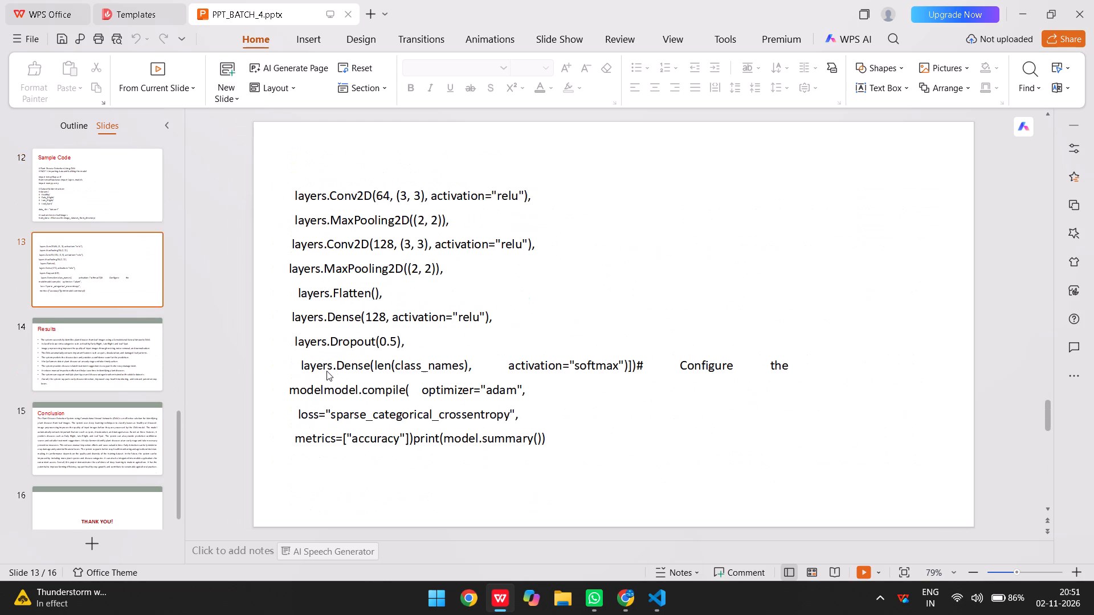
key("Up")
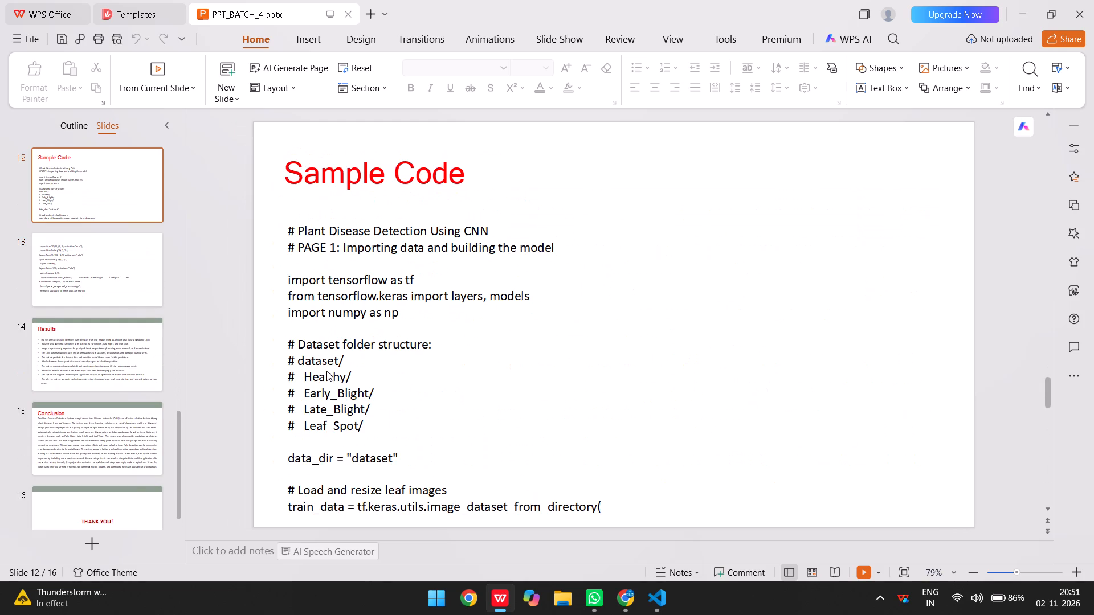
key("Up")
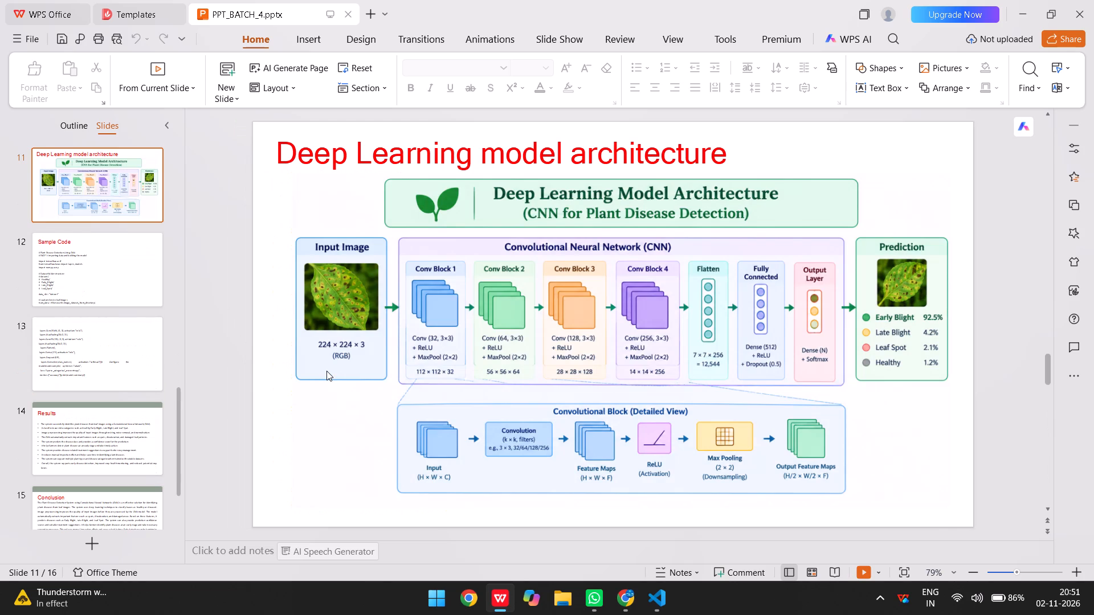
key("Up")
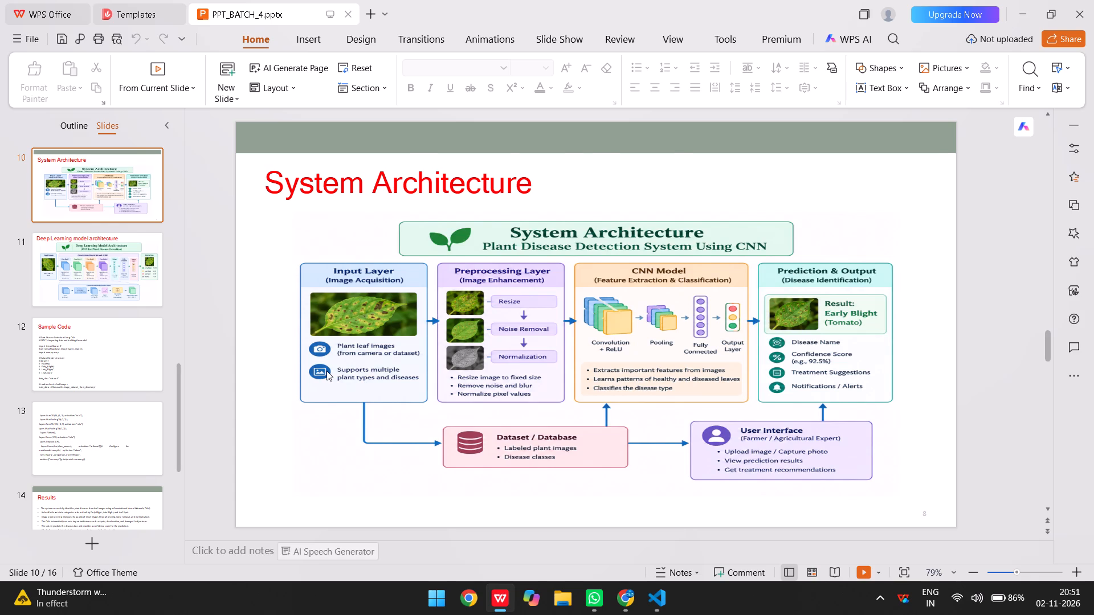
key("Down")
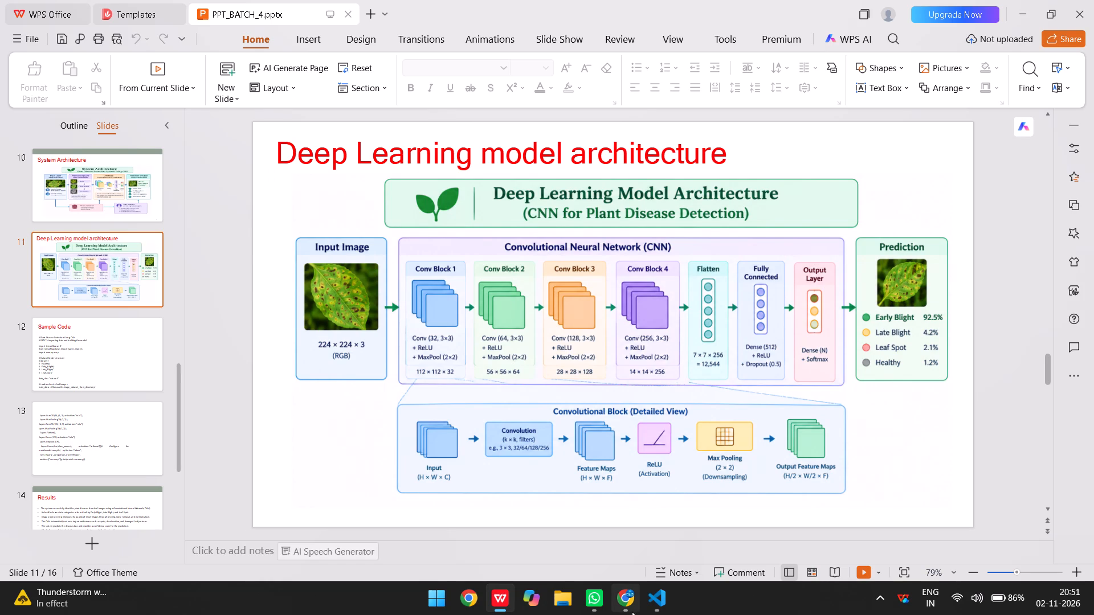
Switch to Visual Studio Code and copy the entire code of train.py.
left_click(648, 612)
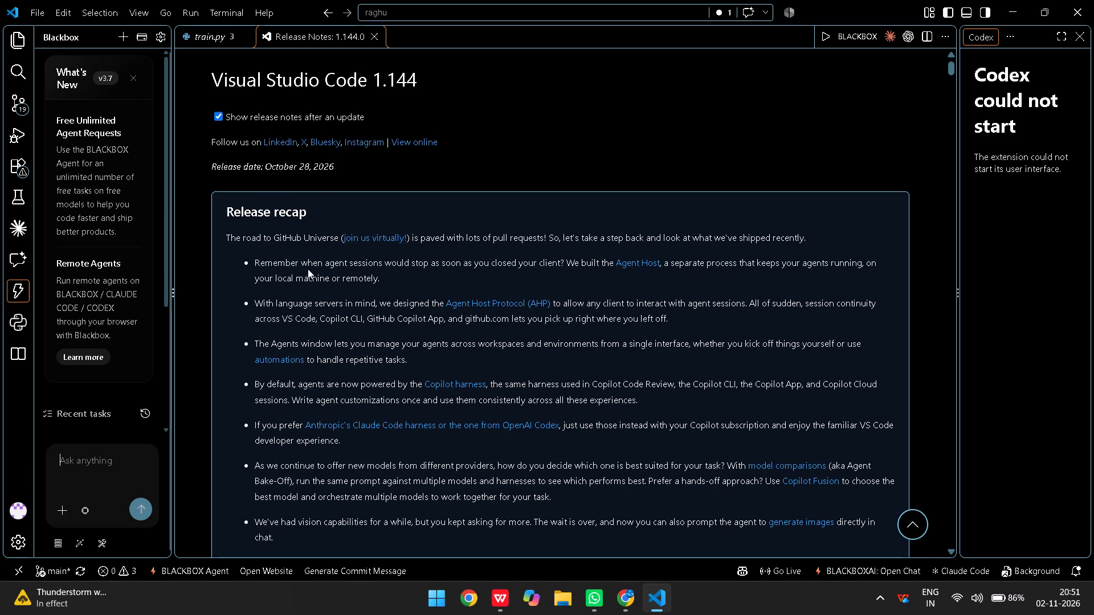
left_click(876, 612)
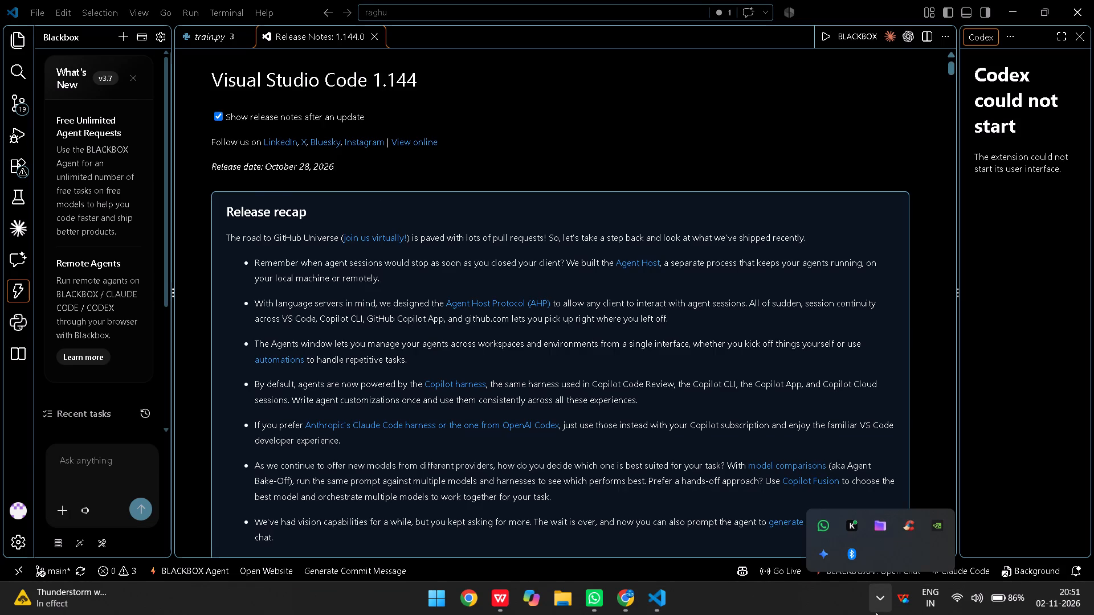
left_click(708, 385)
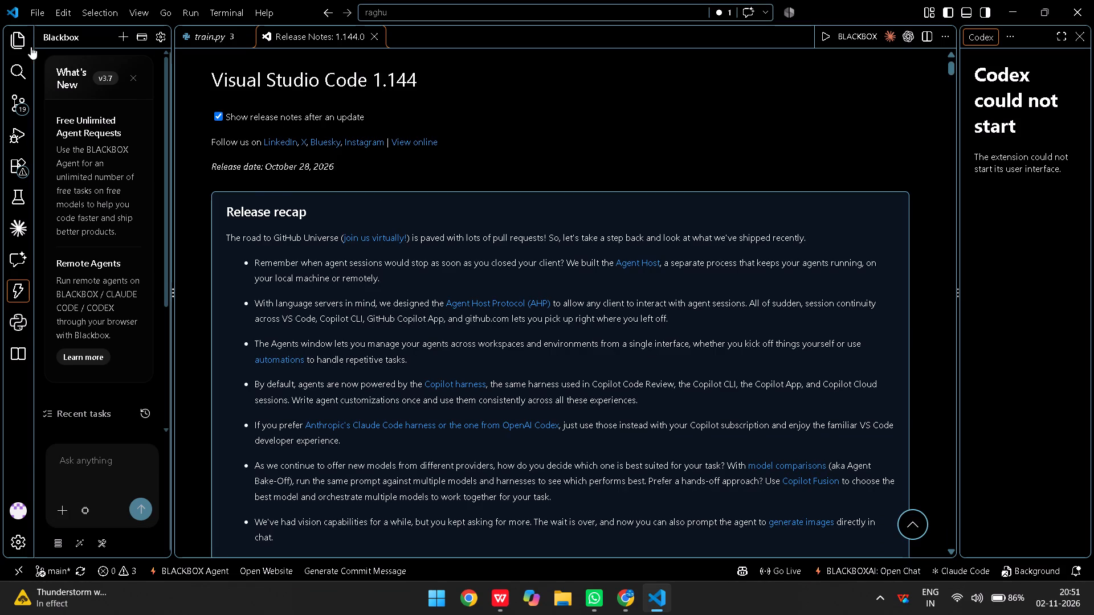
left_click(218, 39)
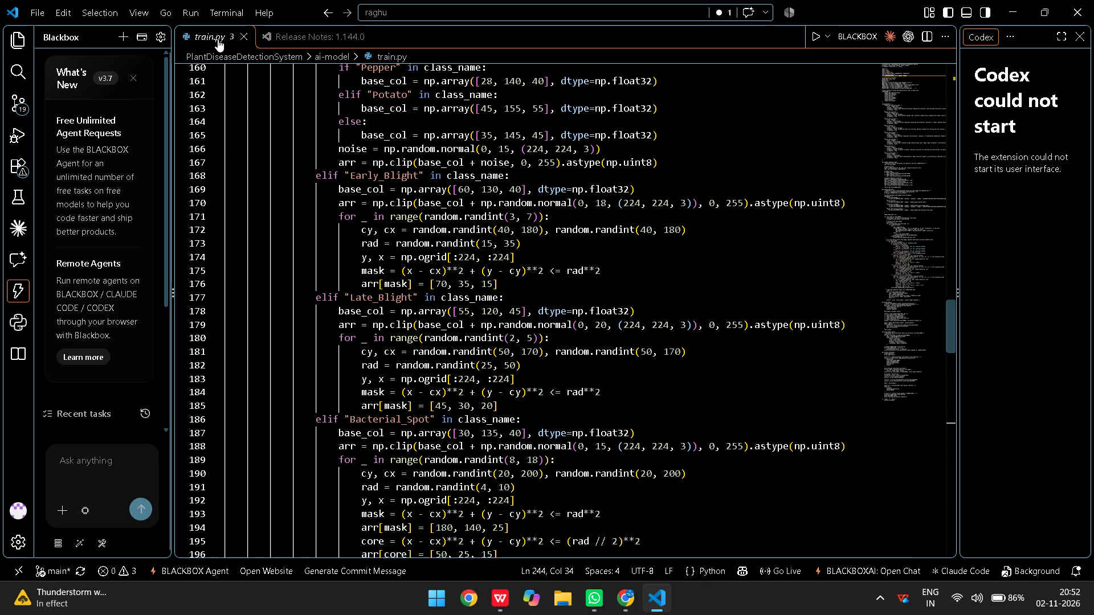
left_click(421, 302)
key("ctrl+a")
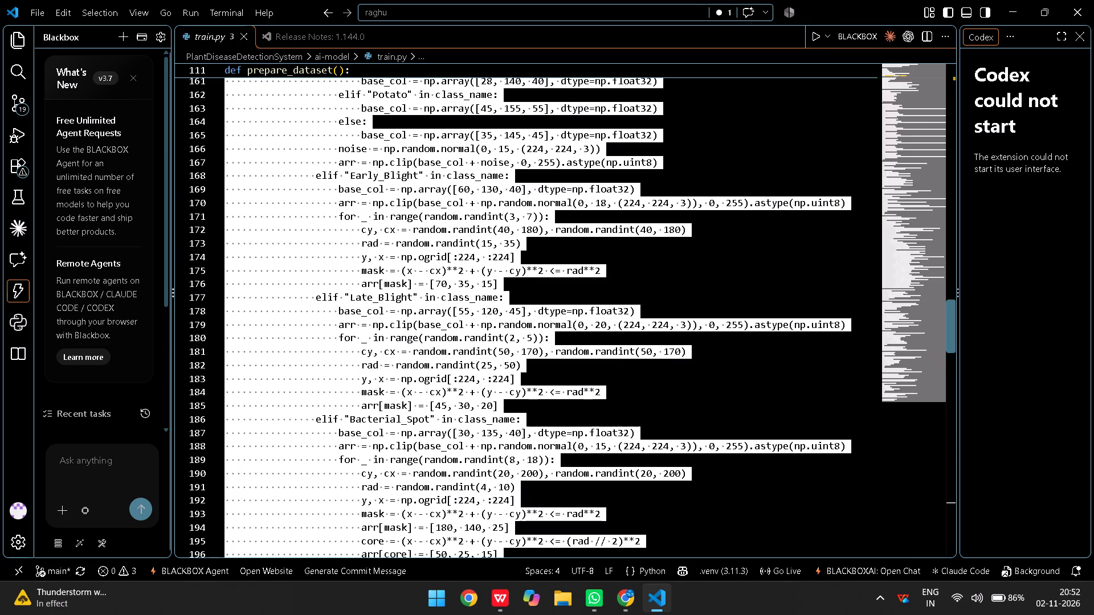
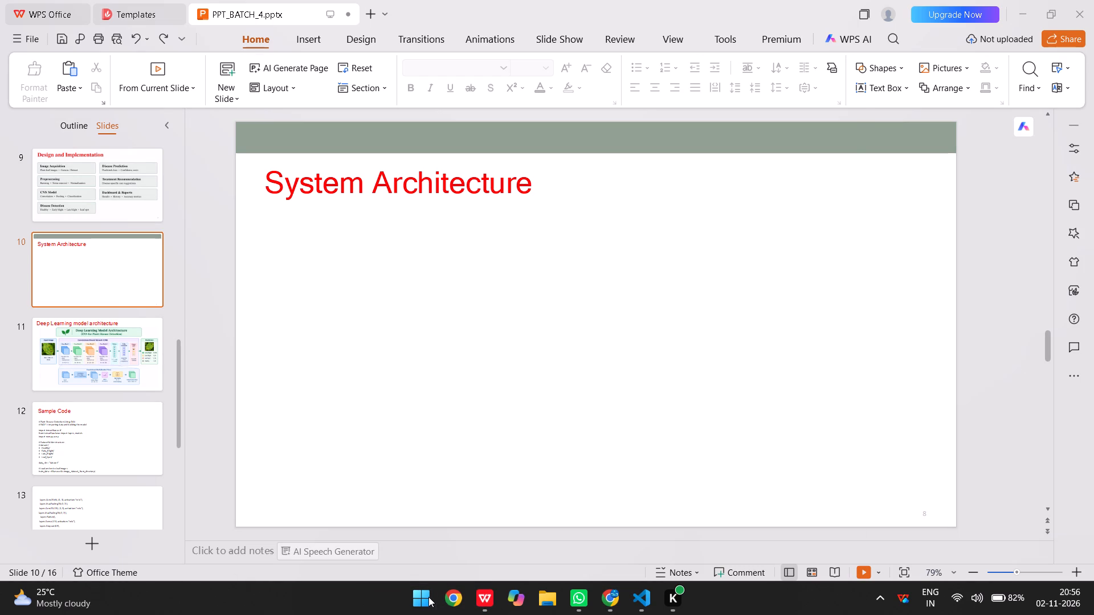
left_click(428, 597)
type("onl")
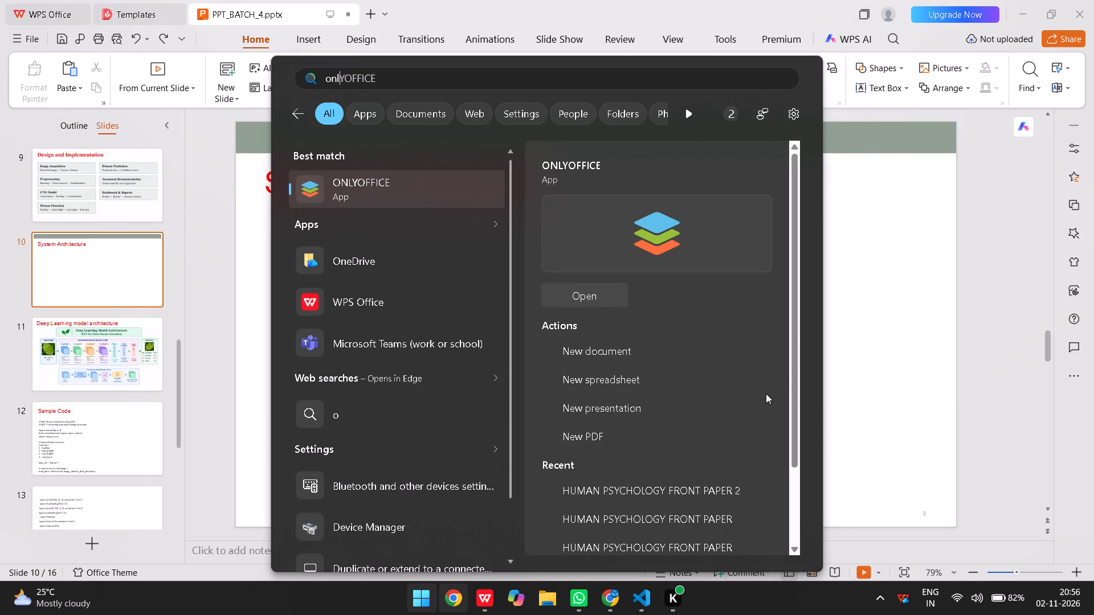
key("Return")
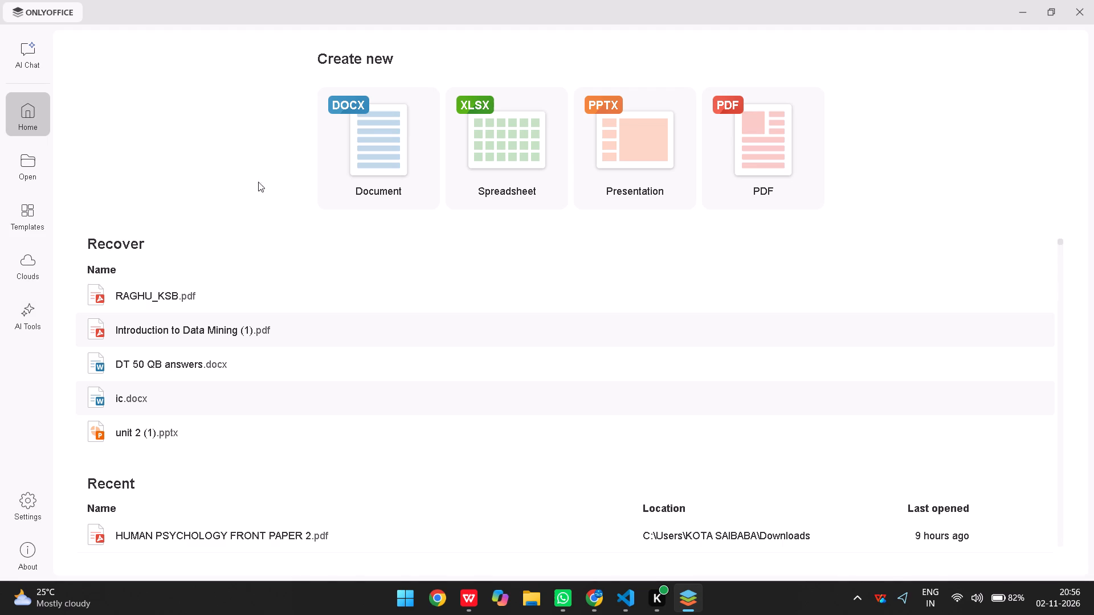
Decline making ONLYOFFICE the default application for all supported extensions.
scroll(323, 408, "down", 8)
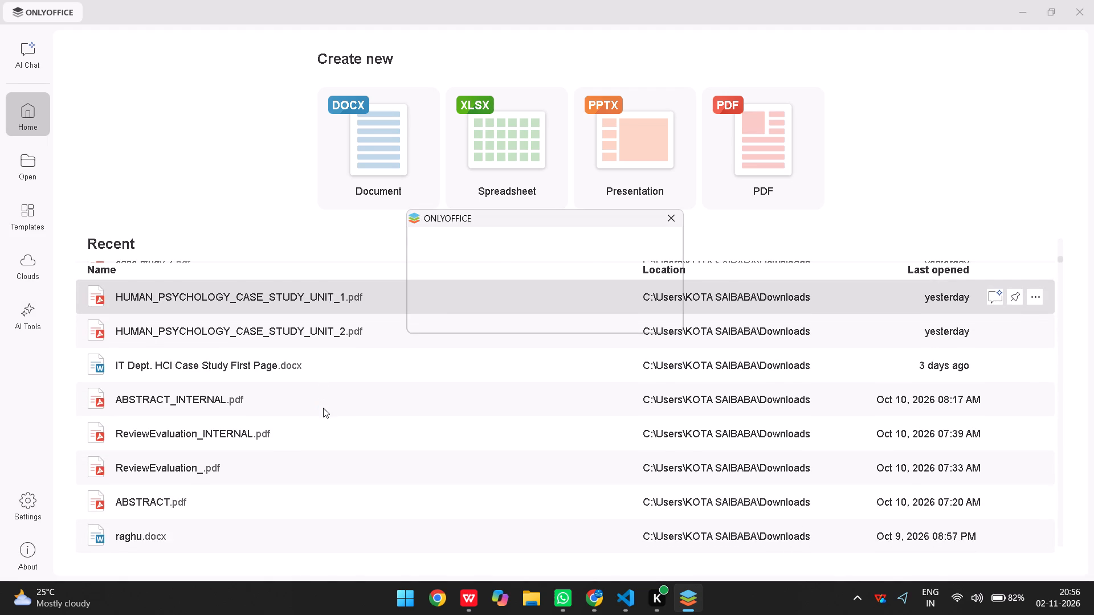
scroll(323, 408, "down", 7)
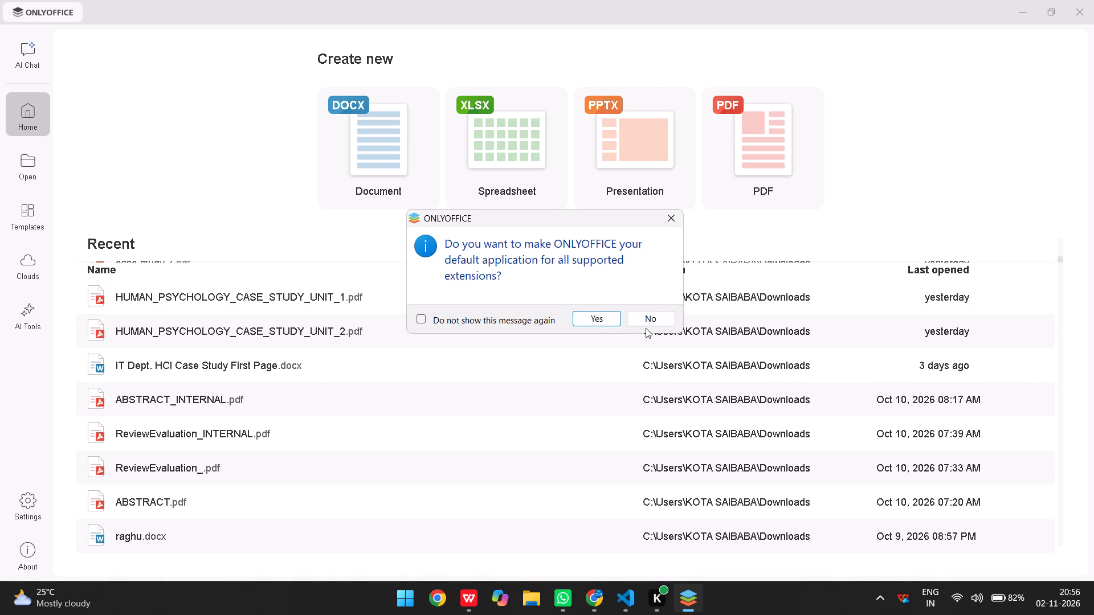
left_click(639, 315)
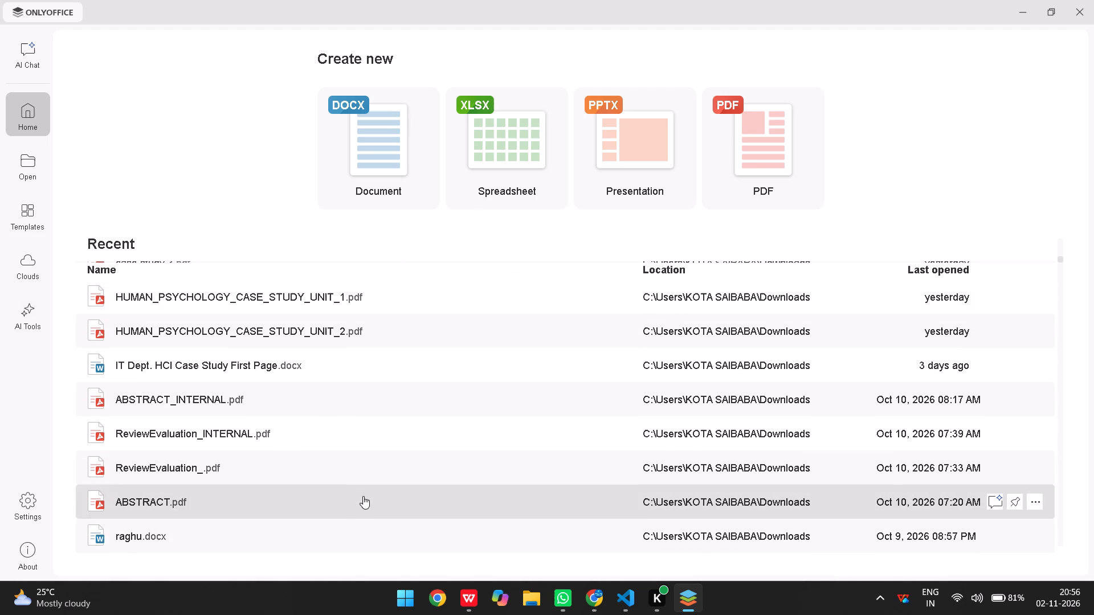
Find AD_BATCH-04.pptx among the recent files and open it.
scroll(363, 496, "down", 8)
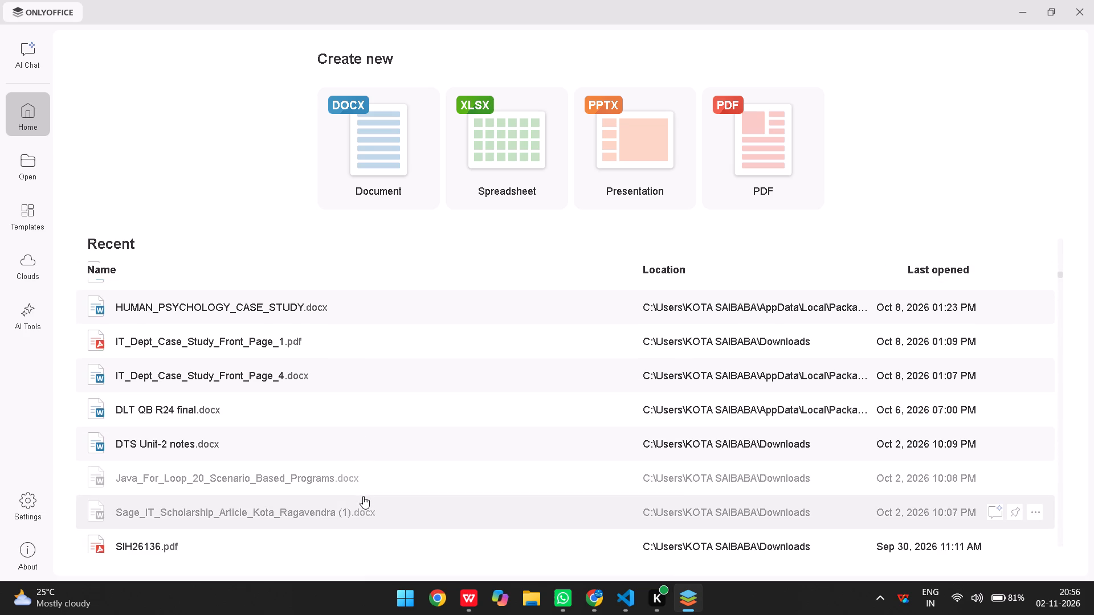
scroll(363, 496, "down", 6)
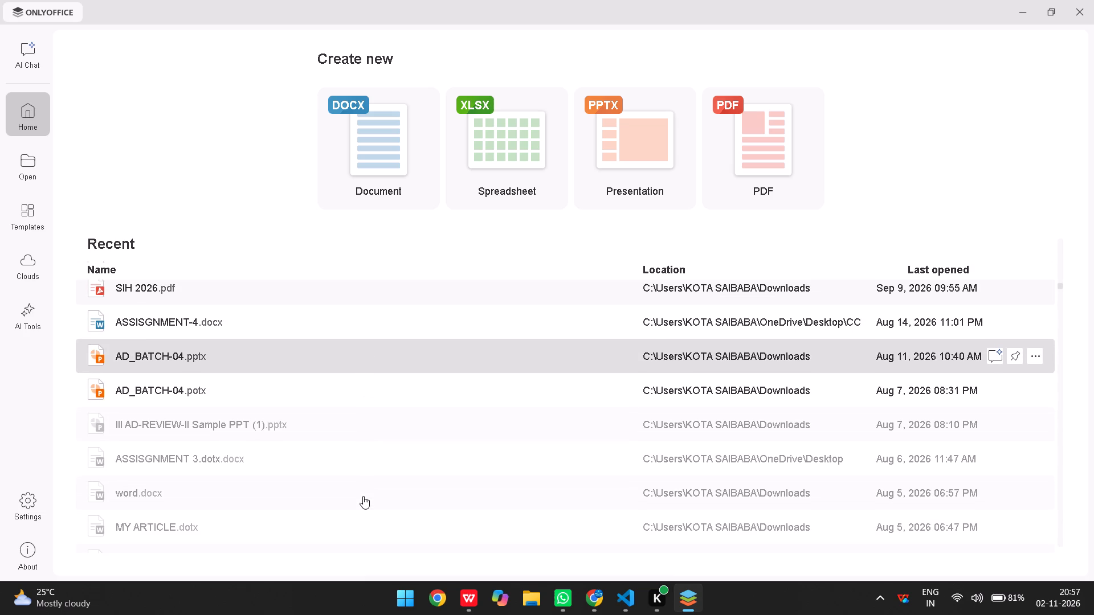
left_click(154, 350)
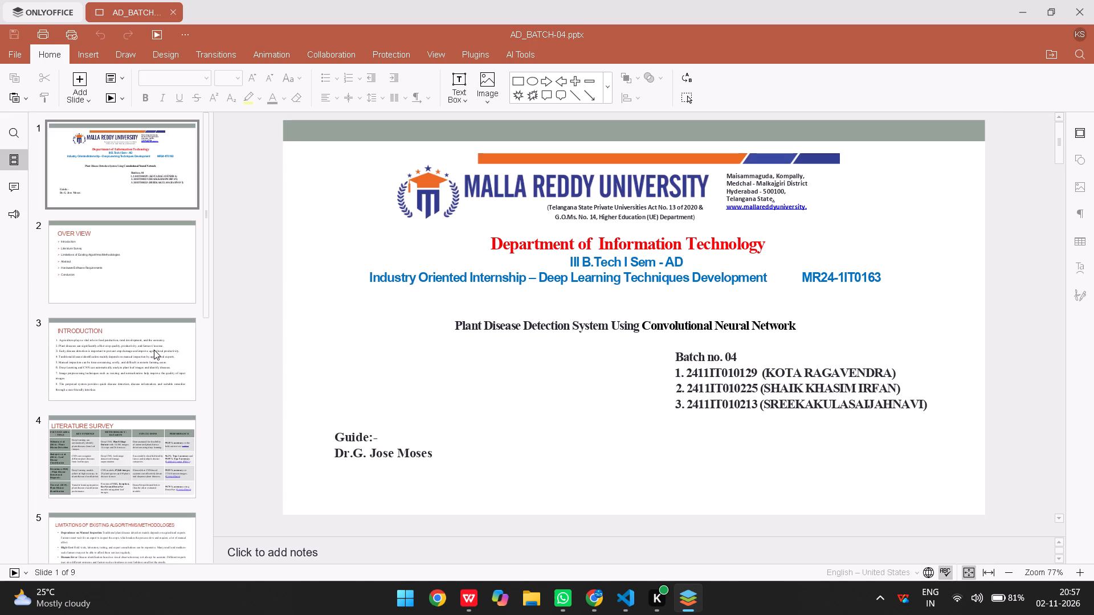
Look through the slides of AD_BATCH-04.pptx to check whether it is the needed presentation.
key("Down")
key("Down")
key("Down")
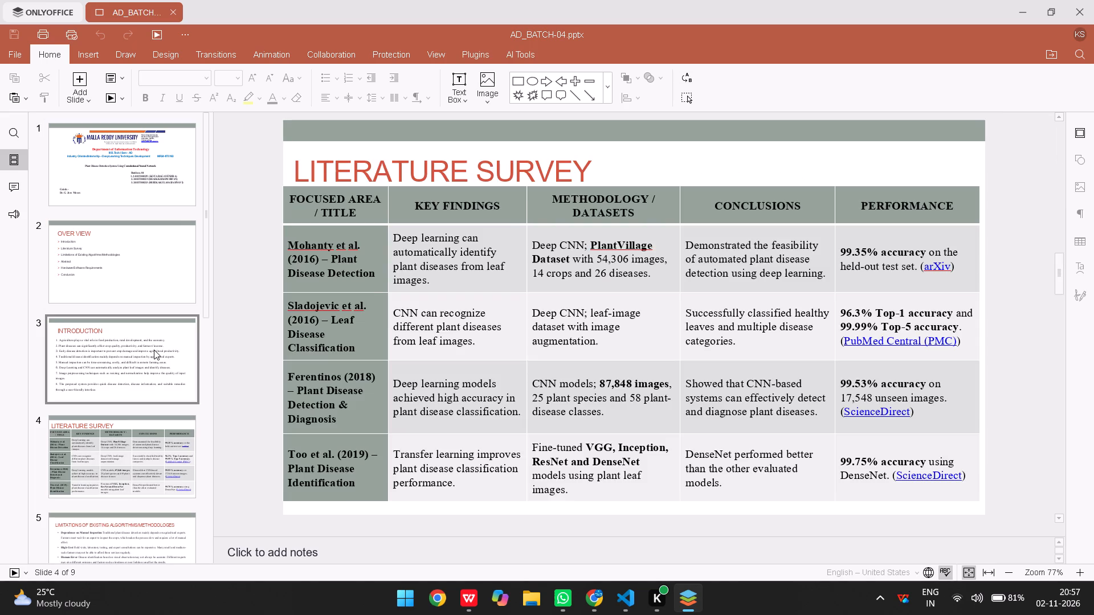
key("Down")
key("Down")
key("Down")
key("Down")
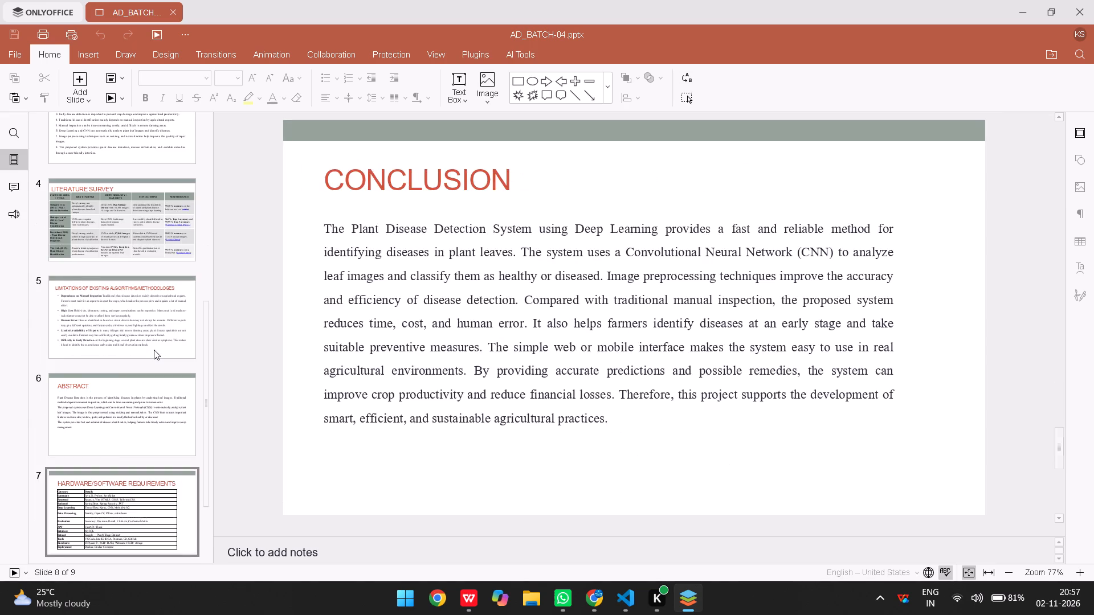
key("Down")
key("Up")
key("Up")
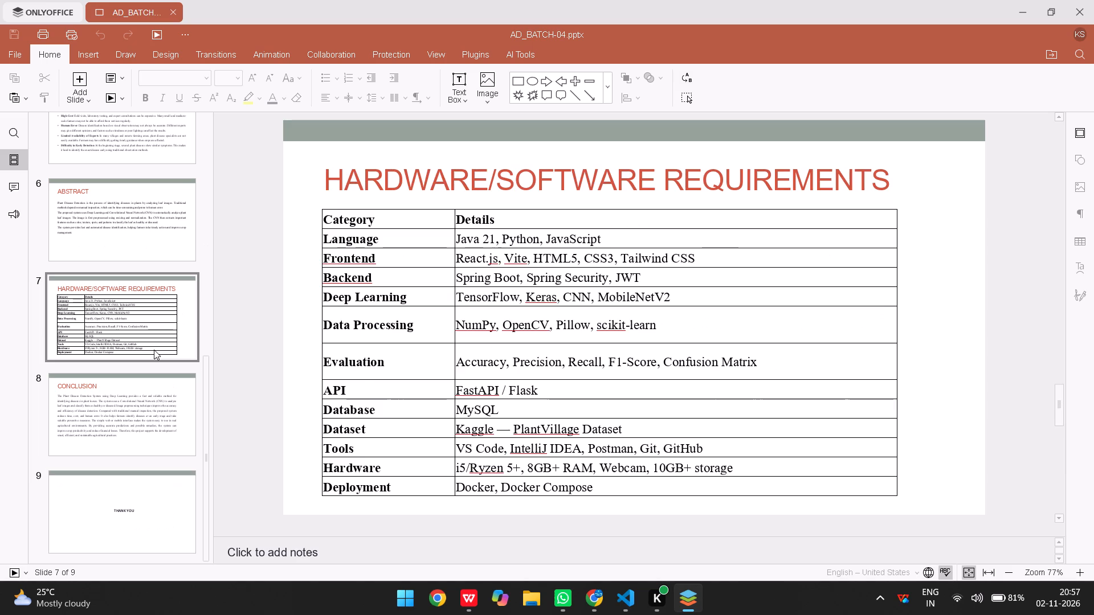
Return to the ONLYOFFICE start page and look through the recent files for the presentation.
left_click(45, 1)
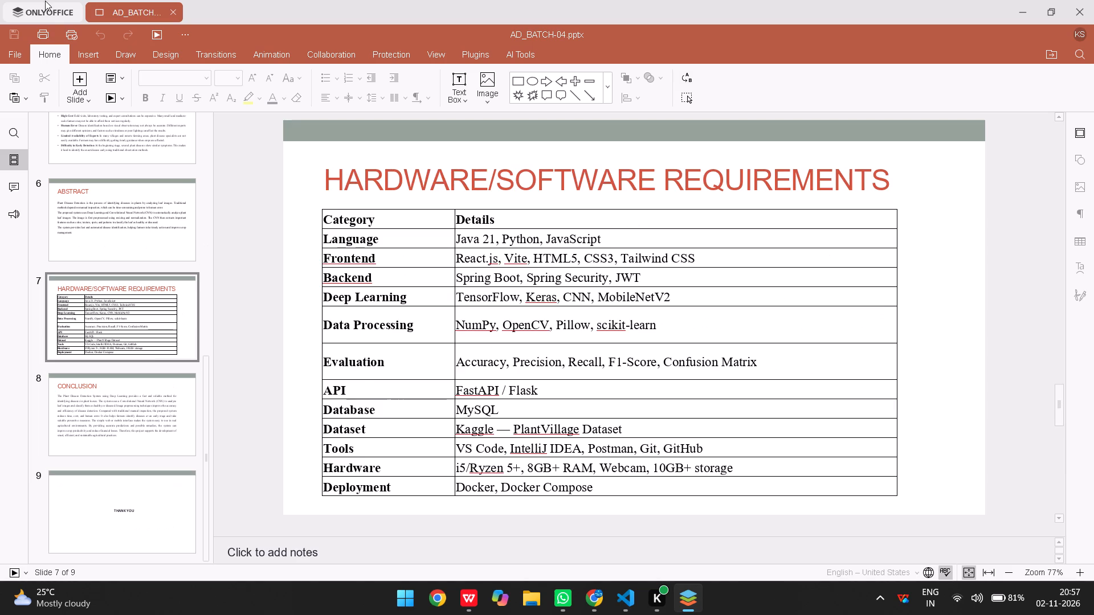
left_click(49, 10)
scroll(312, 297, "down", 2)
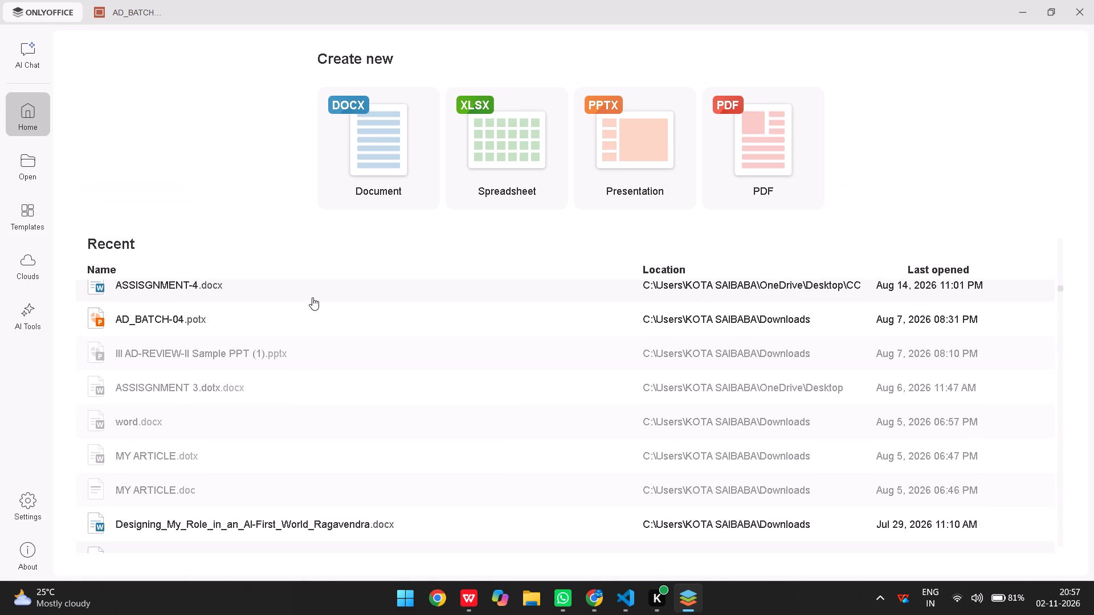
scroll(312, 297, "down", 8)
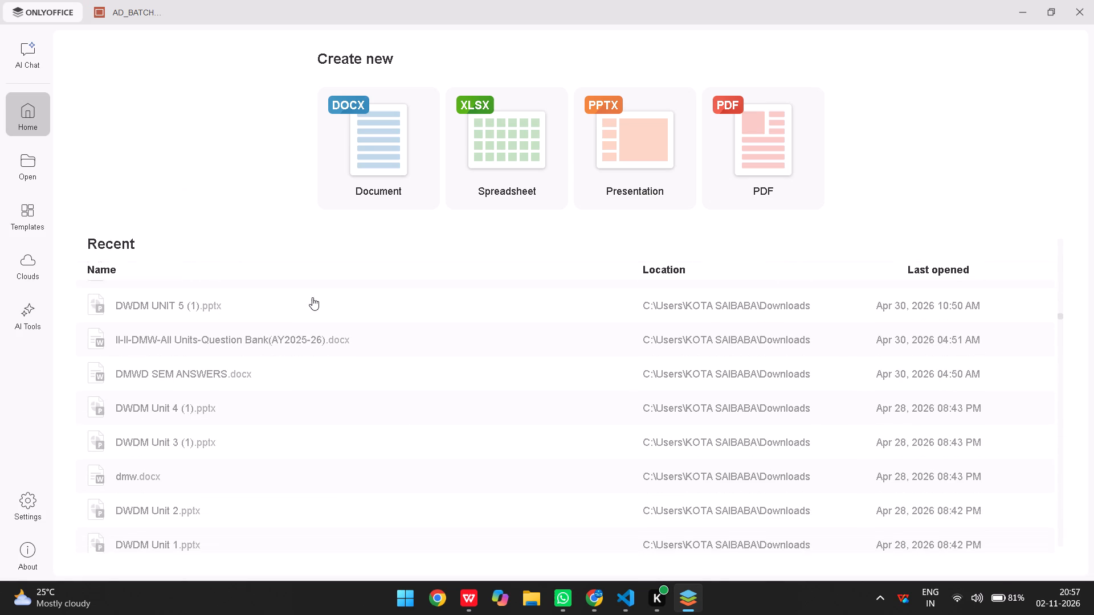
scroll(312, 297, "down", 2)
scroll(312, 297, "up", 4)
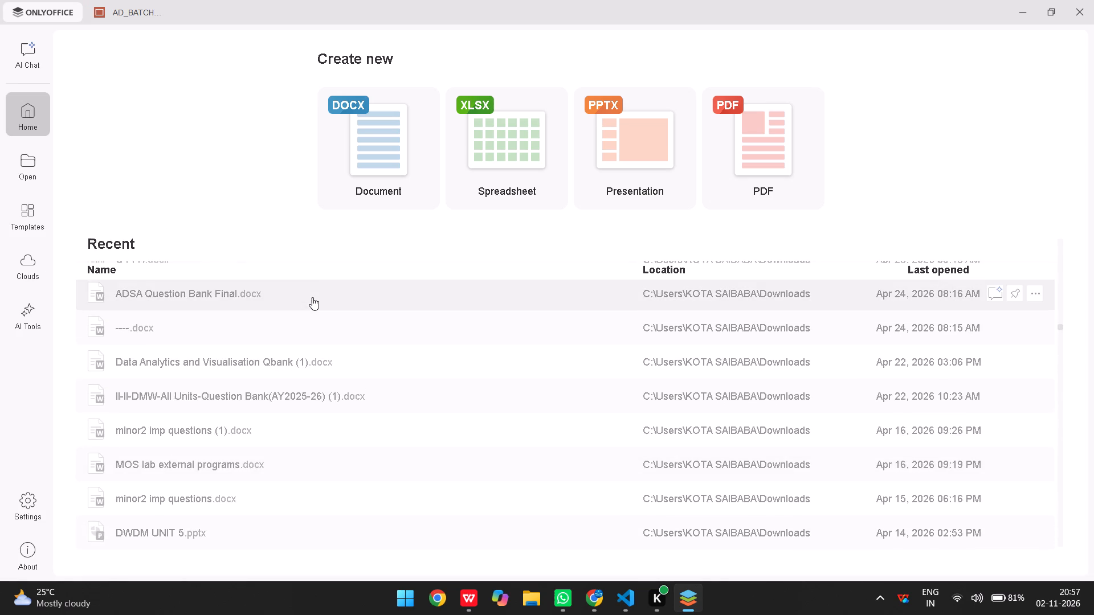
scroll(312, 297, "up", 7)
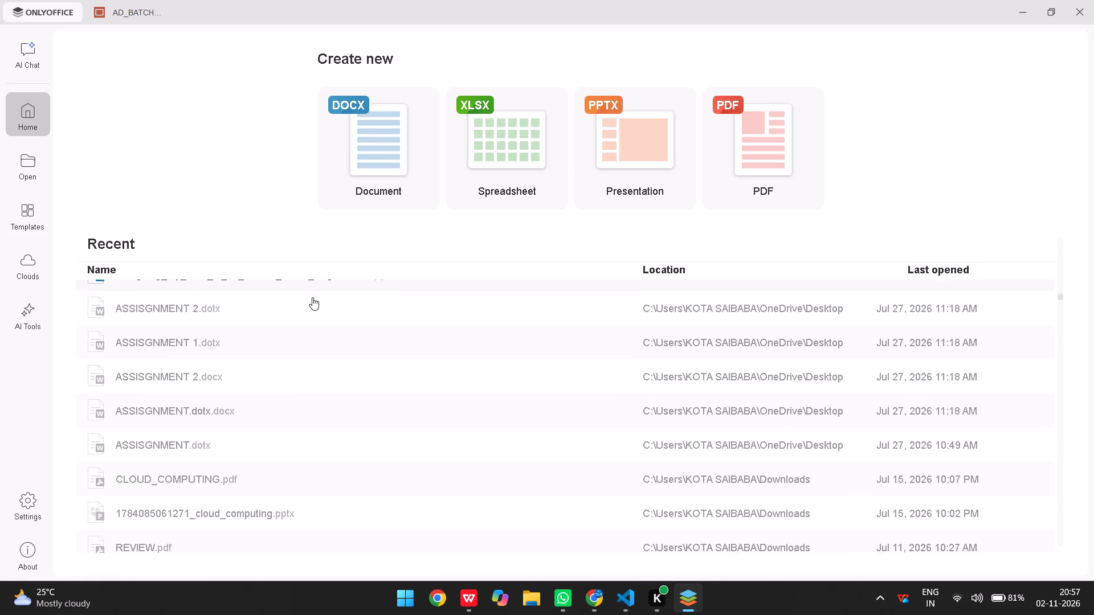
scroll(312, 297, "up", 3)
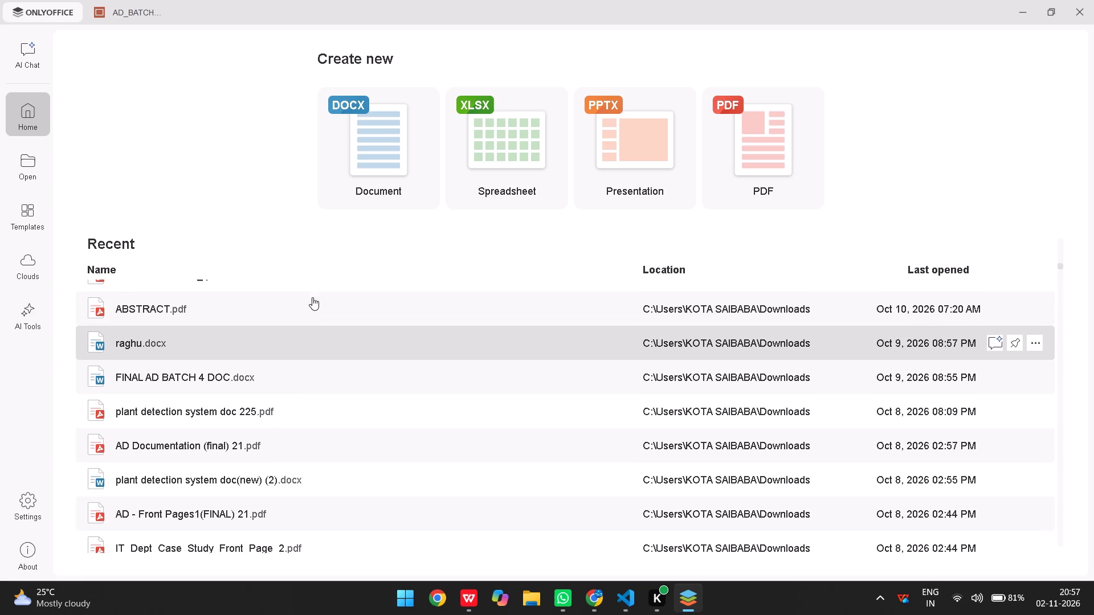
scroll(312, 297, "up", 5)
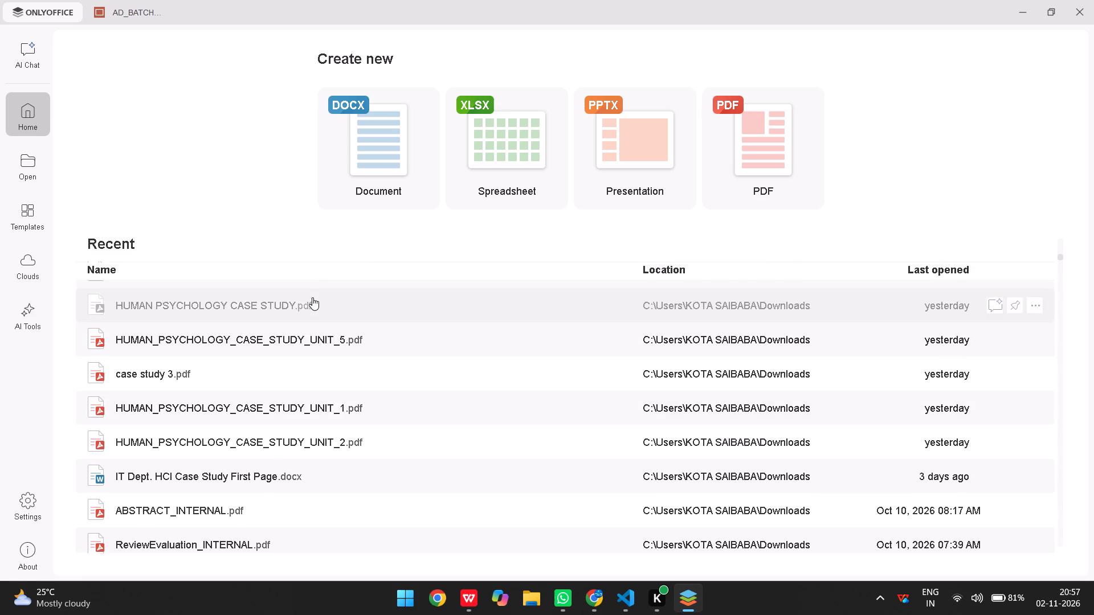
scroll(312, 297, "up", 3)
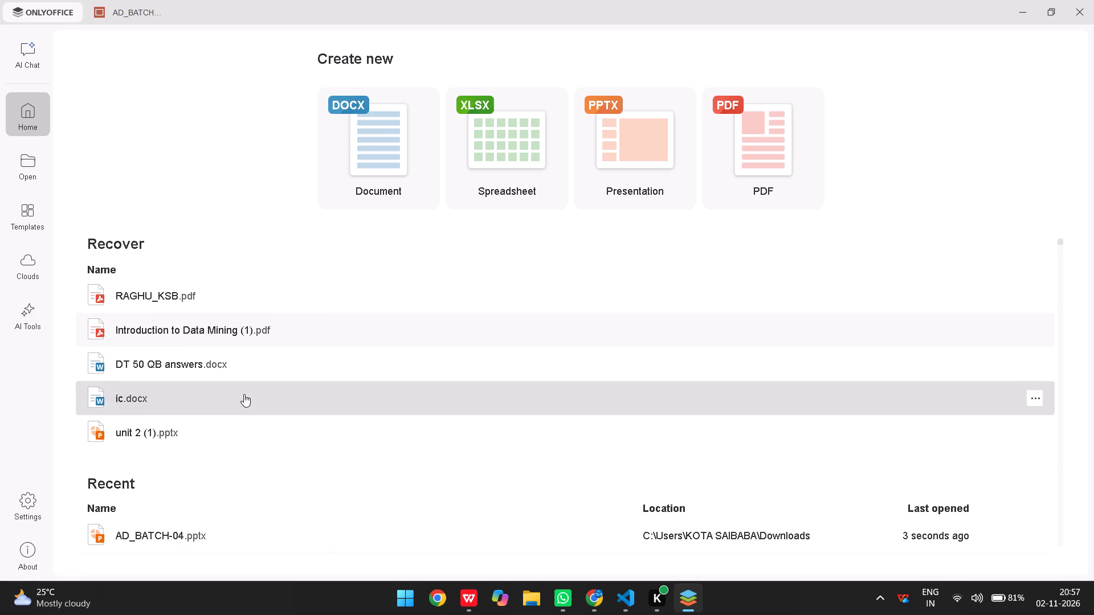
scroll(242, 403, "down", 7)
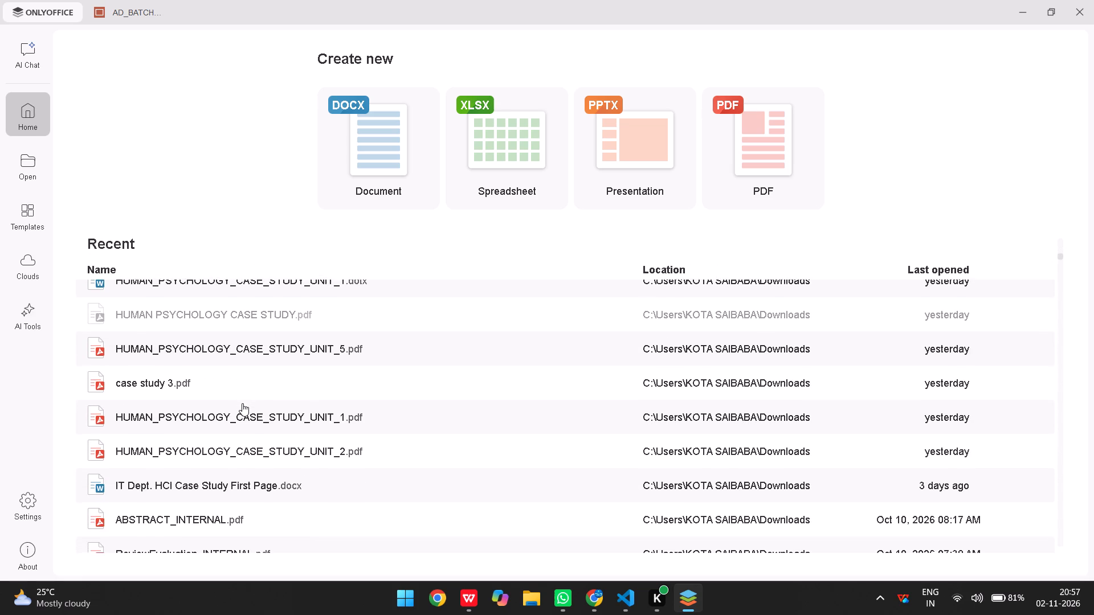
scroll(242, 403, "down", 3)
Create a new blank presentation.
left_click(644, 181)
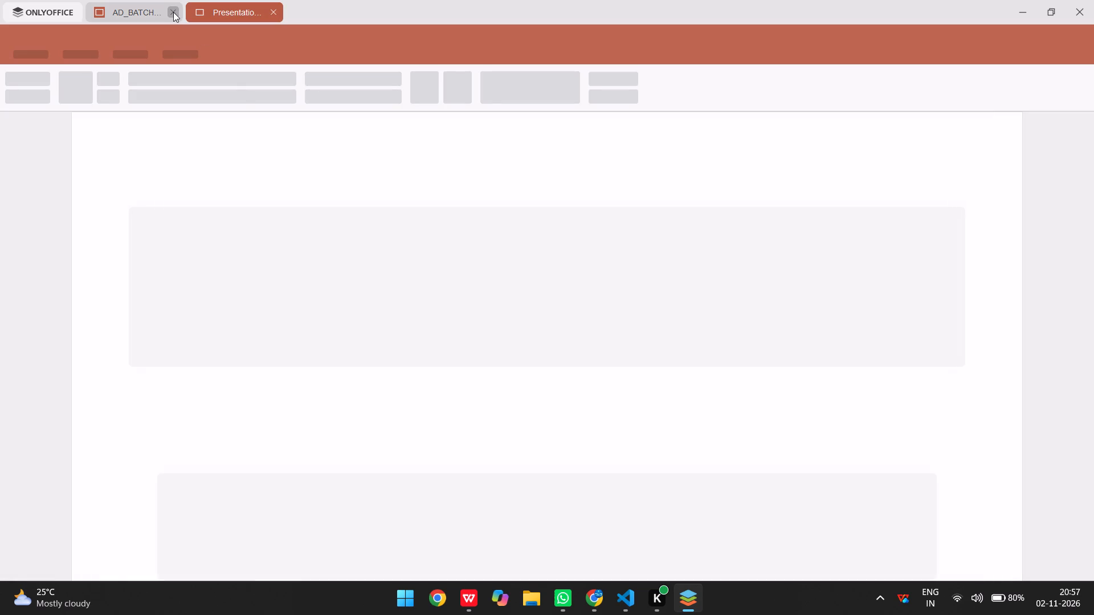
Close the AD_BATCH-04.pptx presentation.
left_click(173, 12)
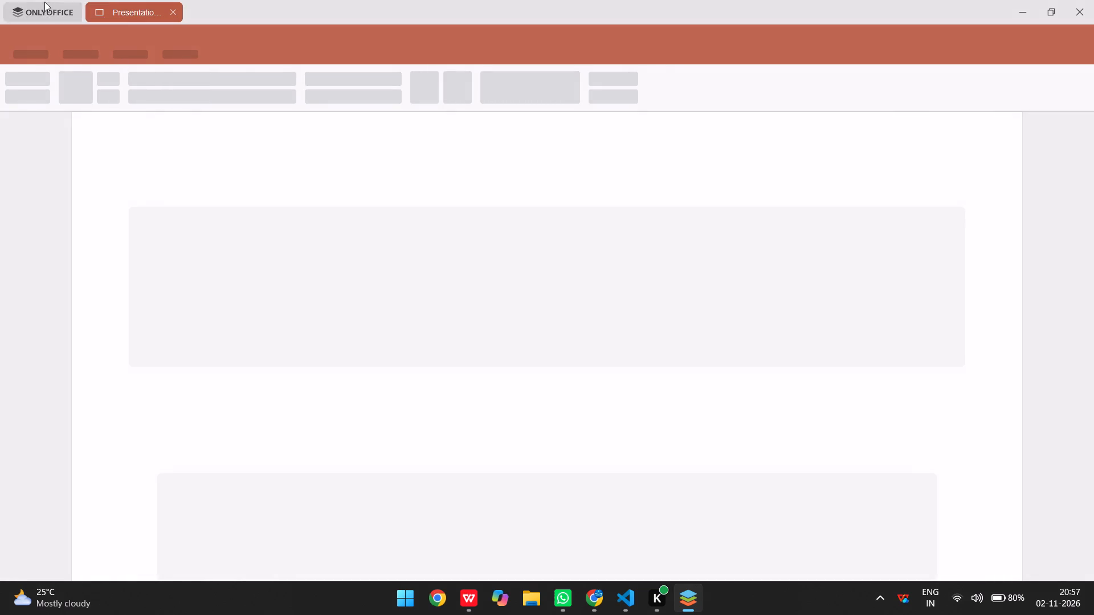
Open the PPT_BATCH_4 presentation from the Downloads folder, searching for PP to find it.
left_click(44, 2)
left_click(46, 10)
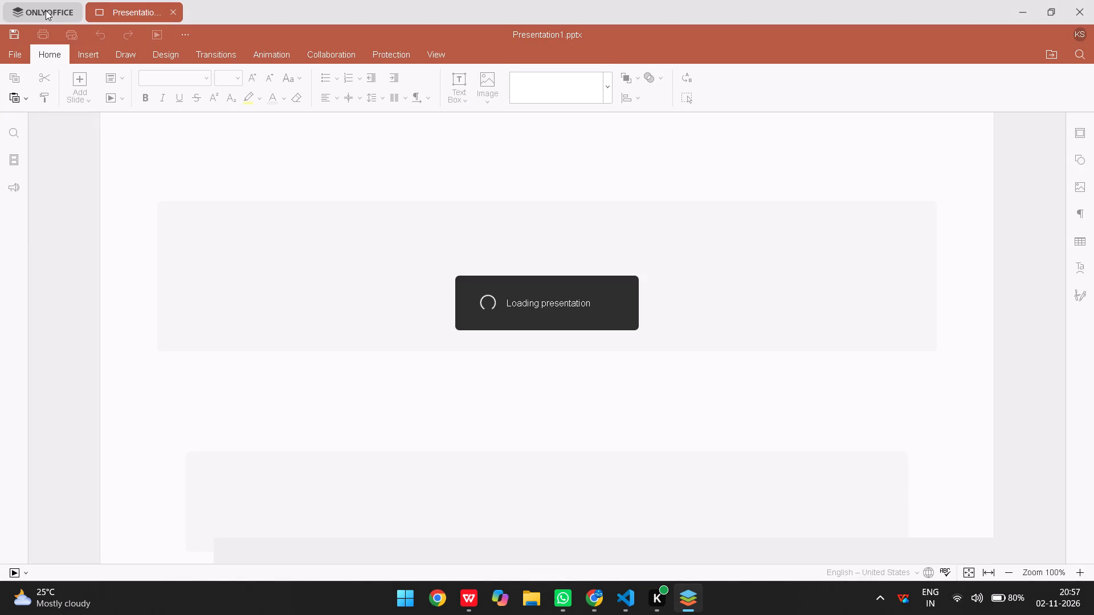
left_click(36, 177)
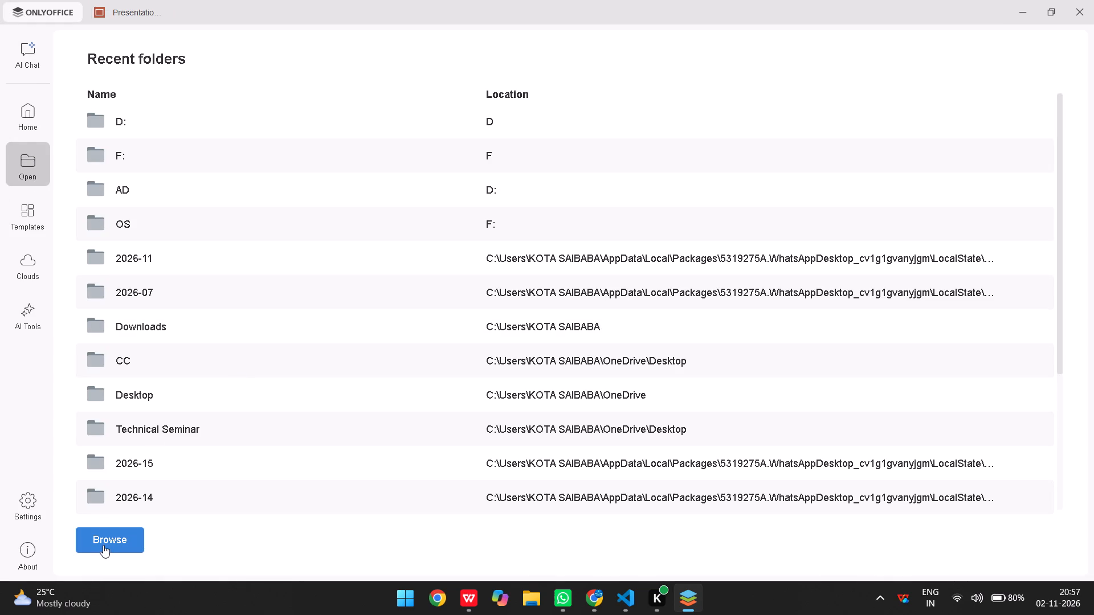
left_click(103, 545)
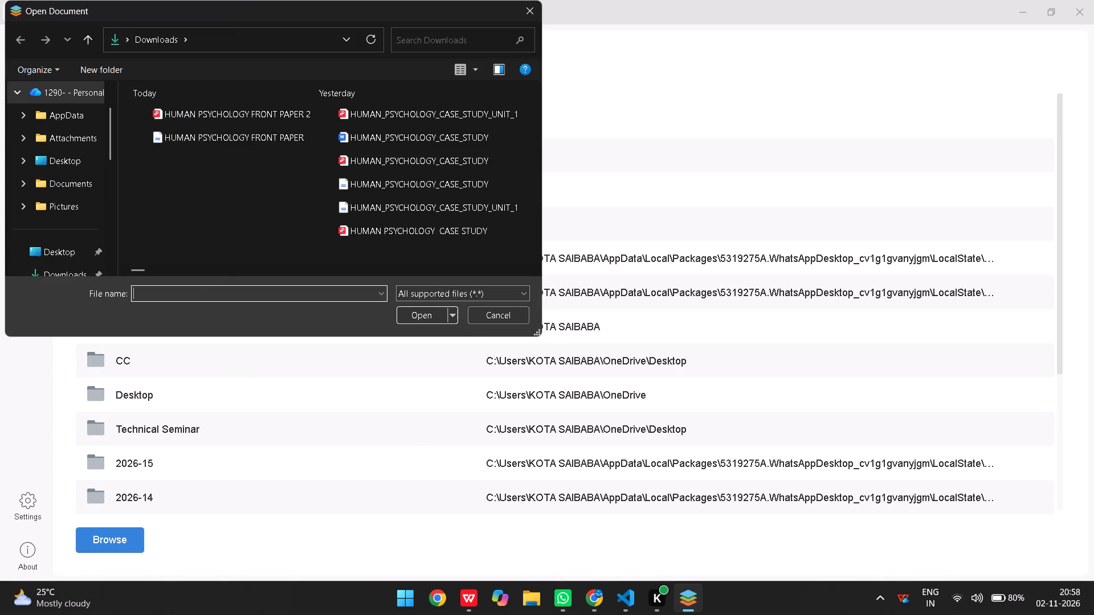
left_click(479, 38)
type("PP")
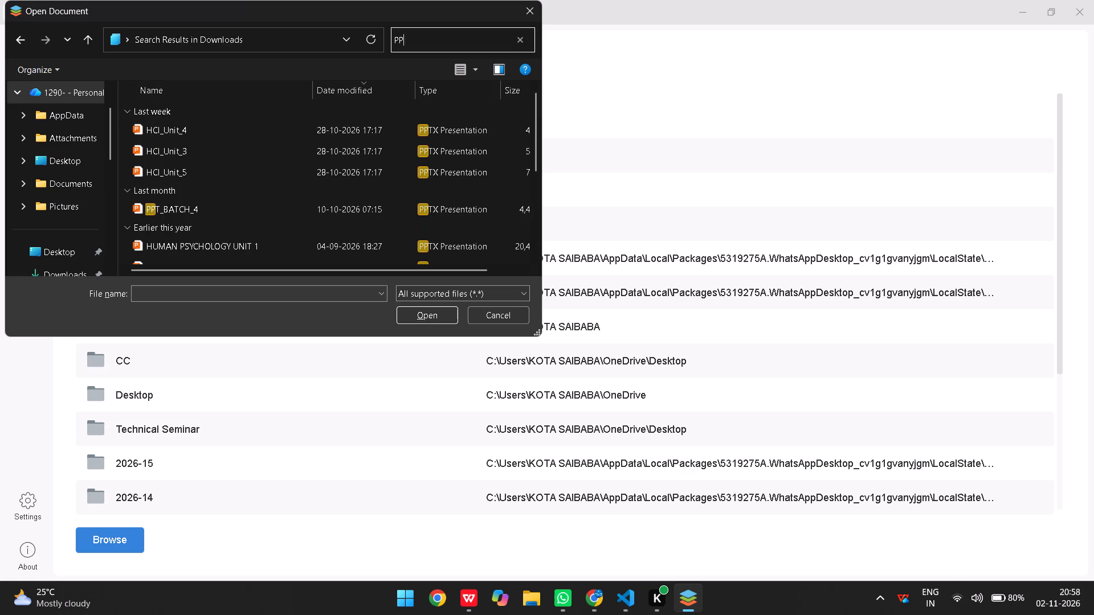
left_click(236, 212)
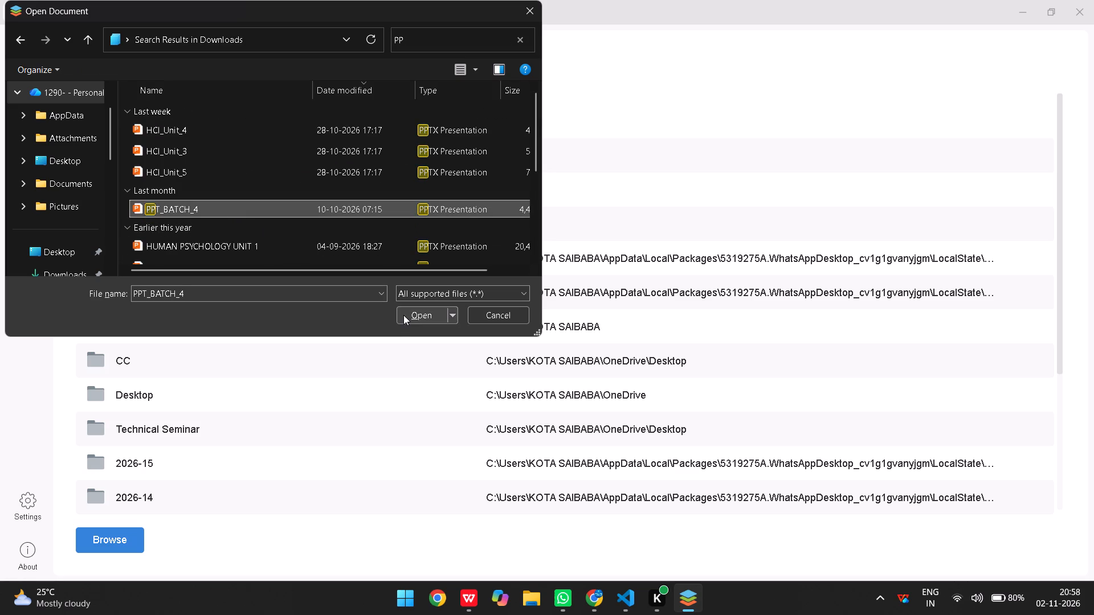
left_click(406, 315)
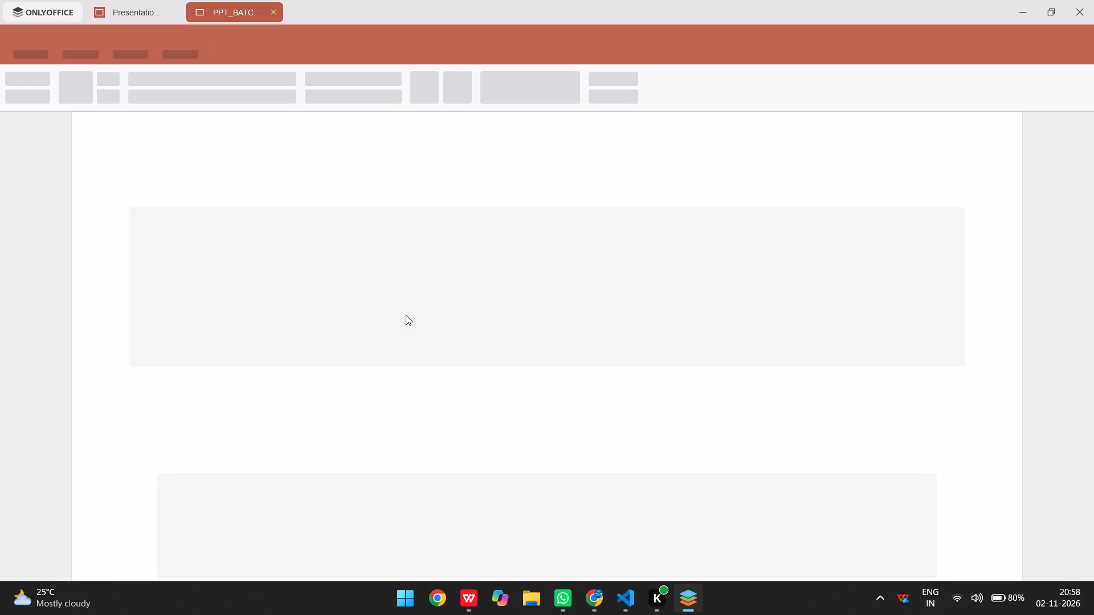
Close the blank new presentation.
left_click(176, 14)
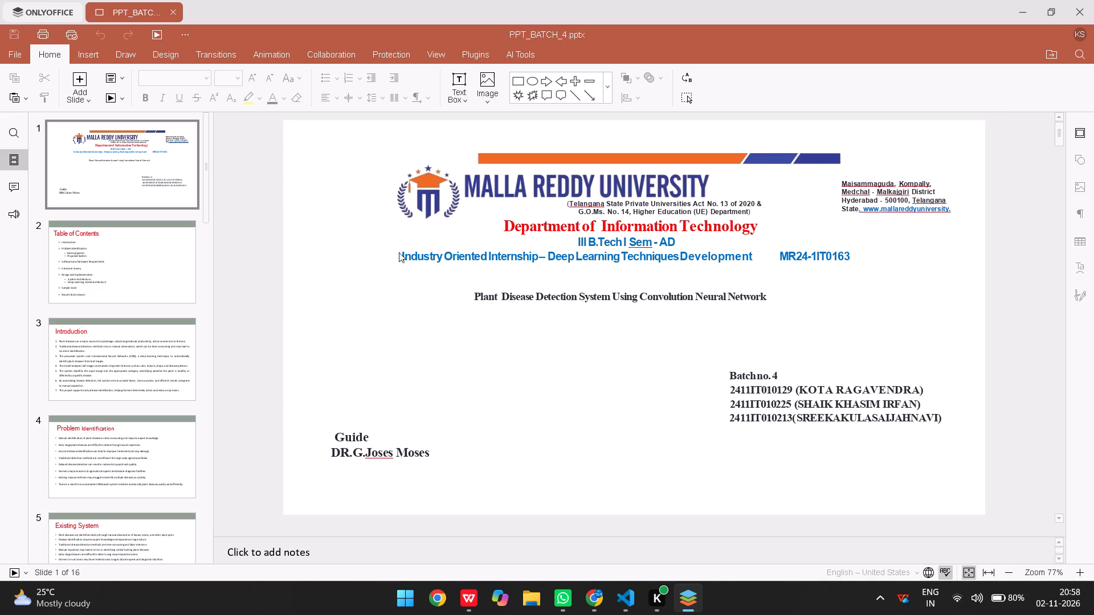
Insert a space between the roll number and the name on the third member line of the title slide.
left_click(794, 419)
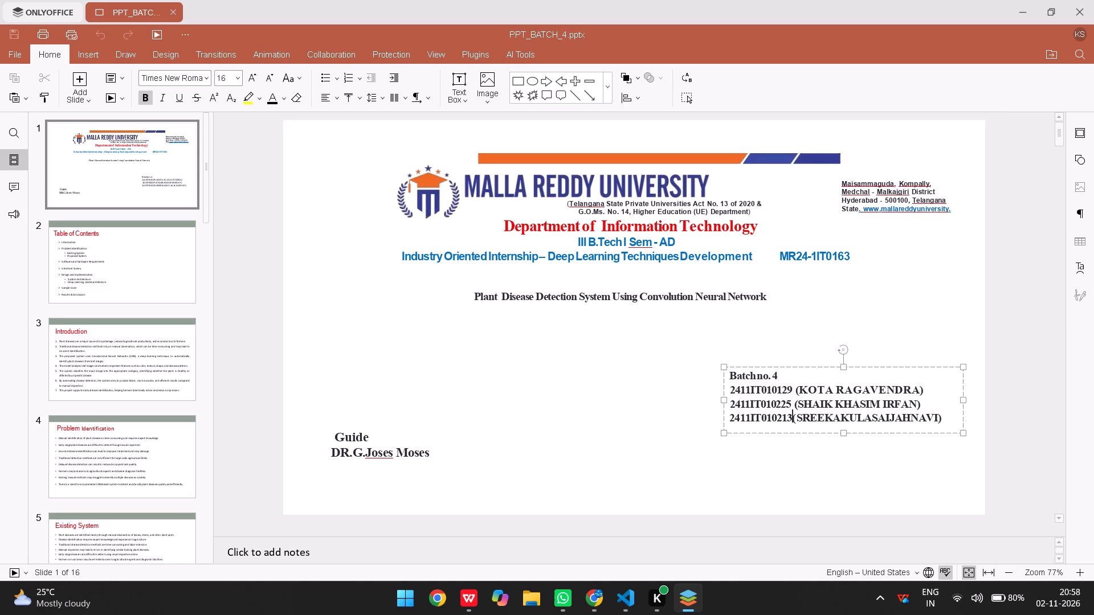
key("space")
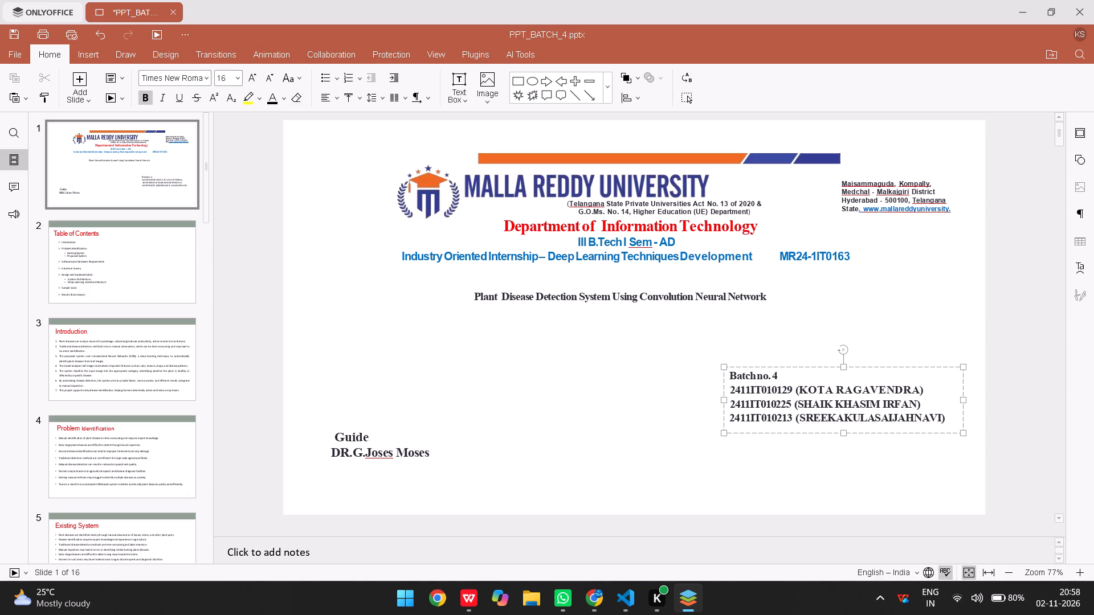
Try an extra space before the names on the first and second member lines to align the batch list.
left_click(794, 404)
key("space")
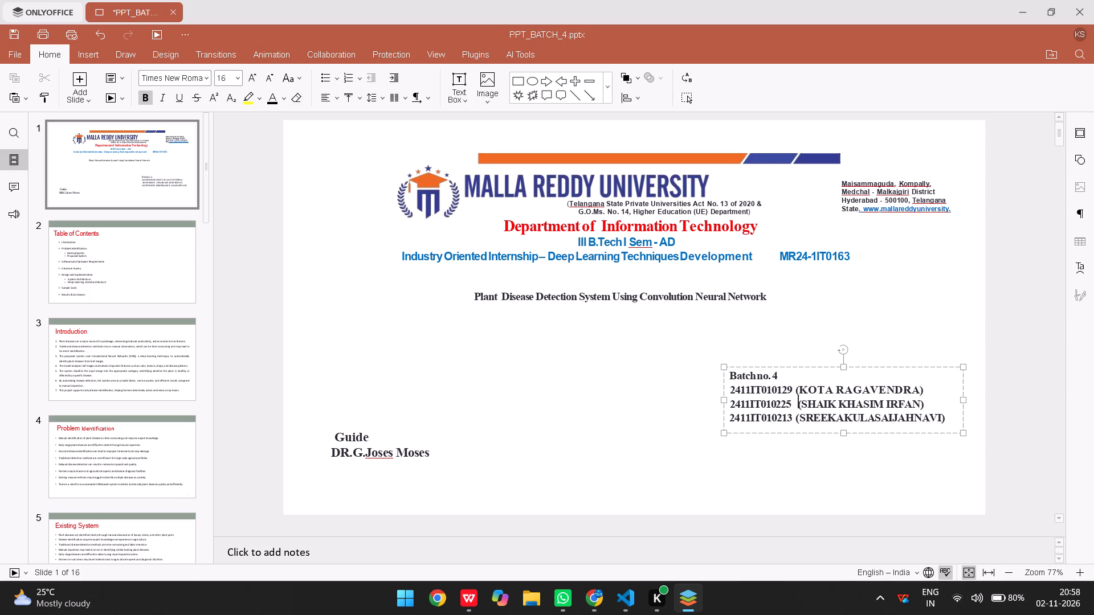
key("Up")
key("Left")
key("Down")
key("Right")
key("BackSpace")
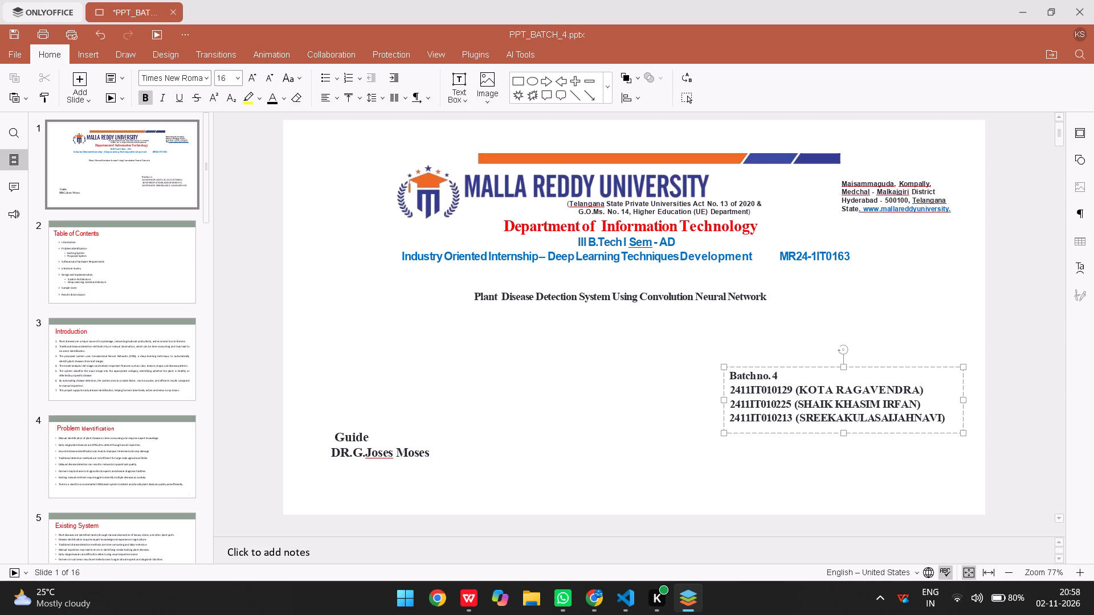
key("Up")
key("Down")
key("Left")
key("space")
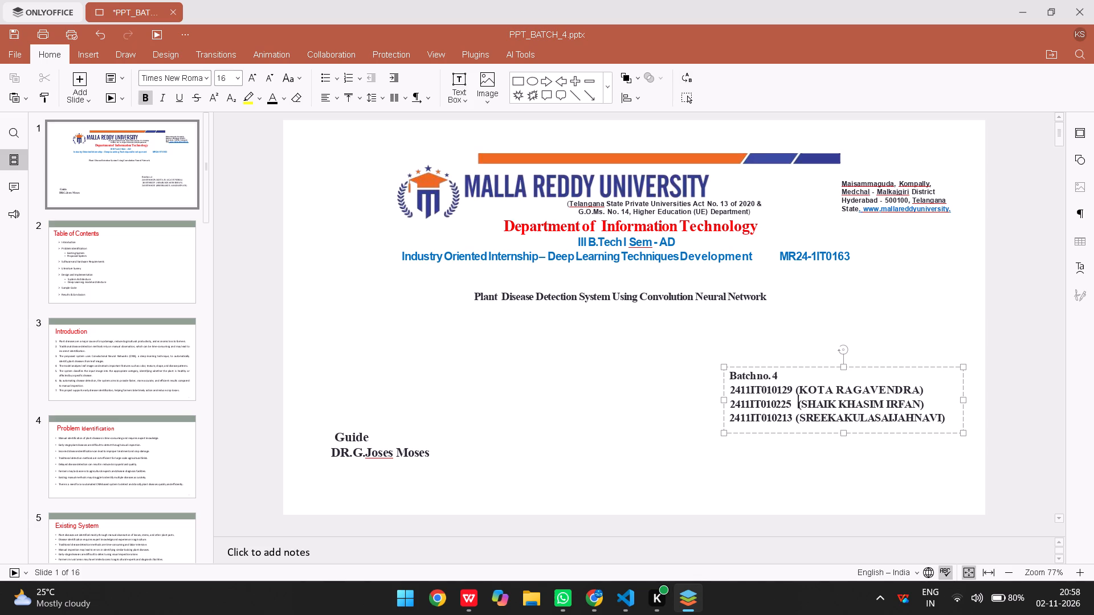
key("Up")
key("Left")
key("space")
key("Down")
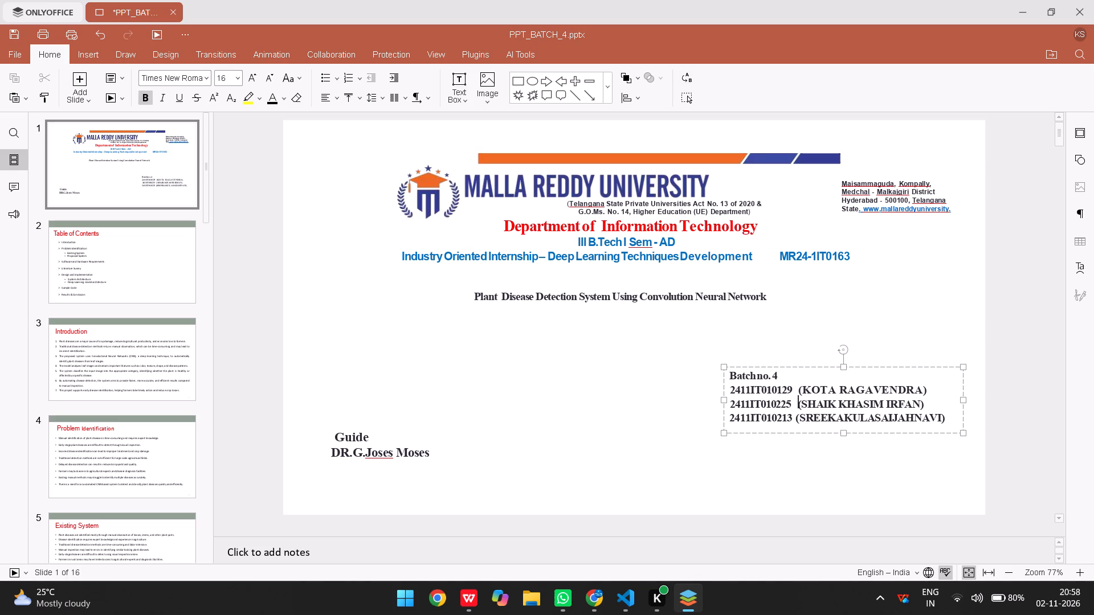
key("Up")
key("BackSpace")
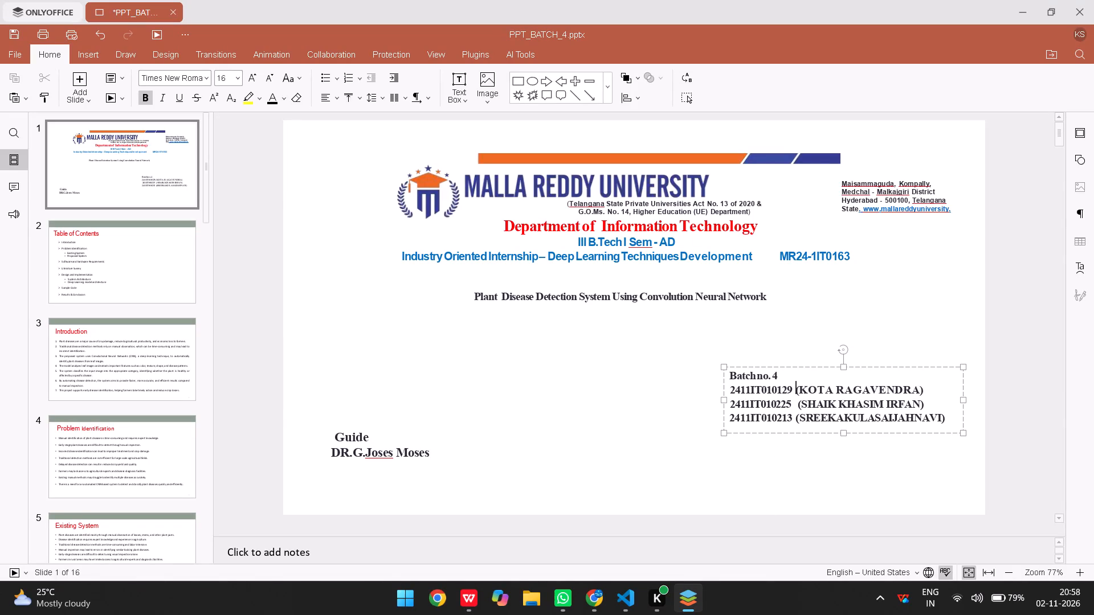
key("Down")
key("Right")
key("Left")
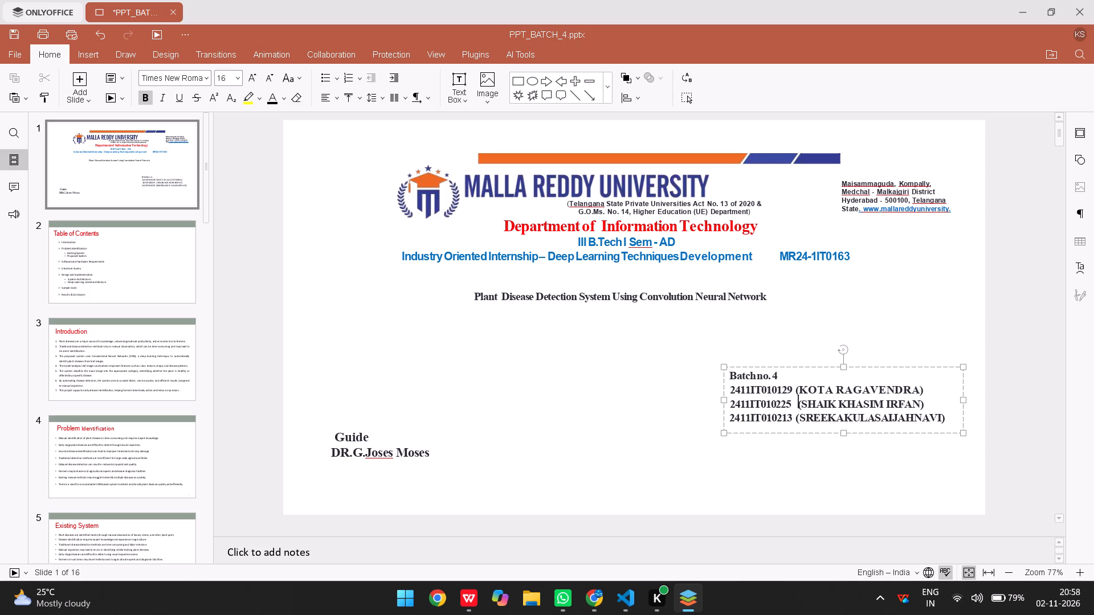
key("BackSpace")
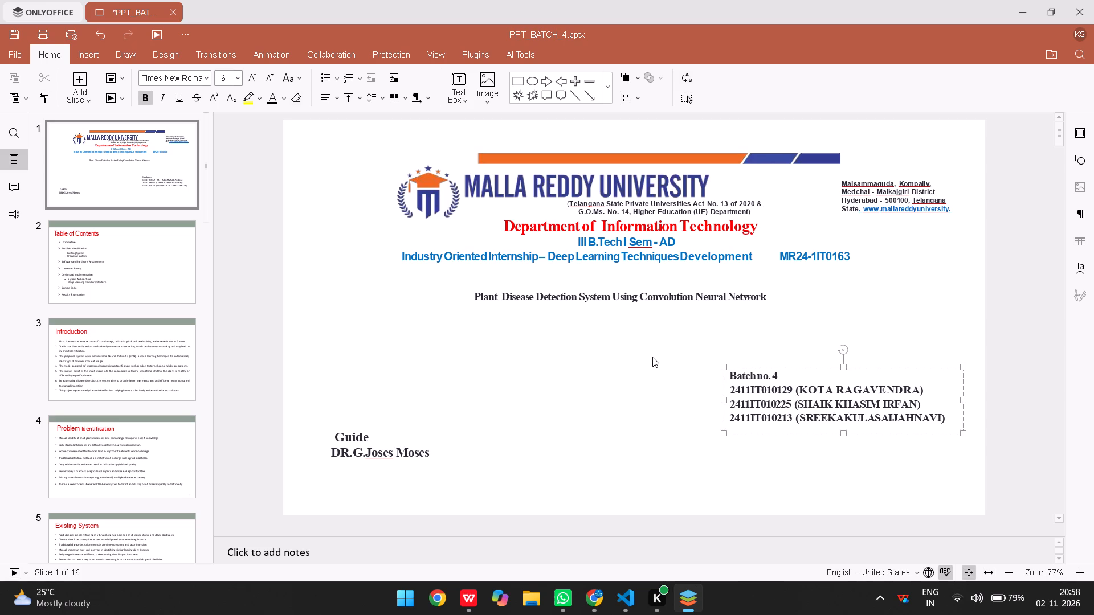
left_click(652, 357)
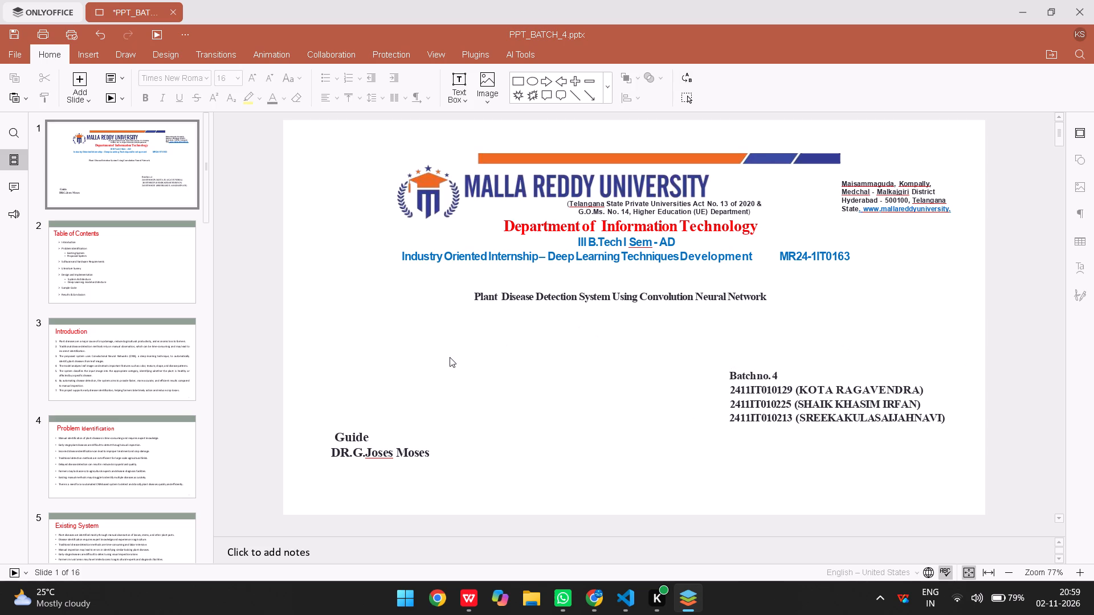
Cut the existing diagram picture from the System Architecture slide, slide 10.
left_click(151, 264)
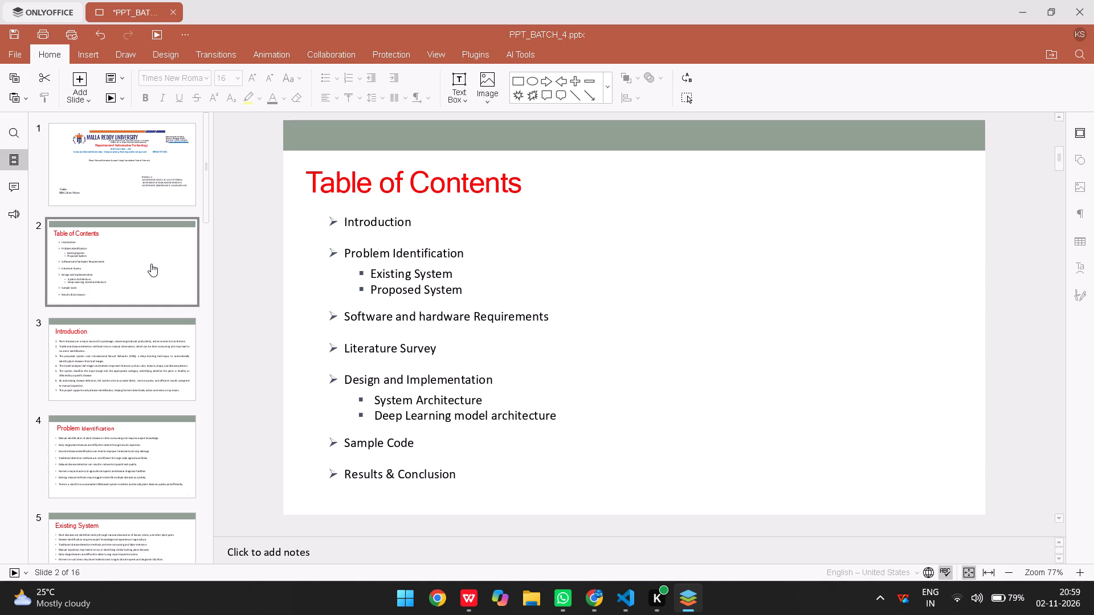
key("Down")
key("Down")
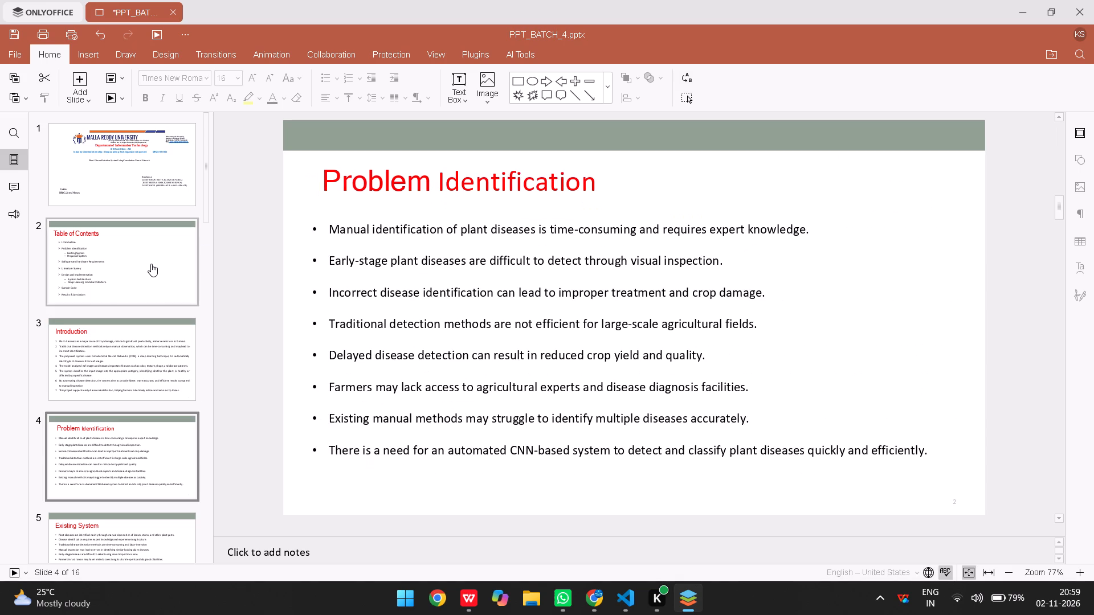
key("Down")
key("Down")
key("Down")
key("Down")
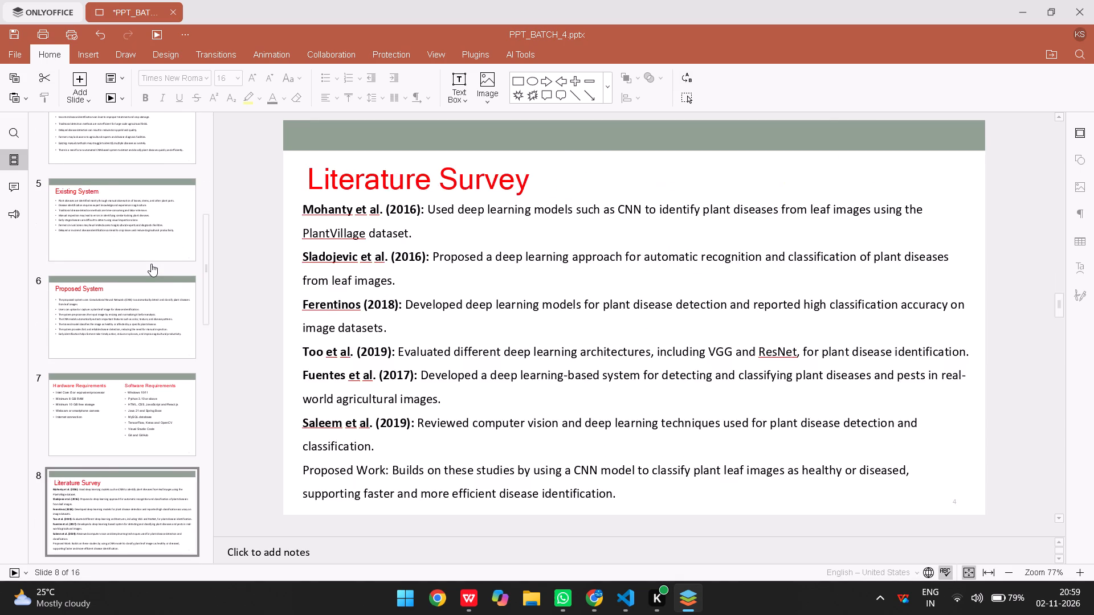
key("Down")
key("Down")
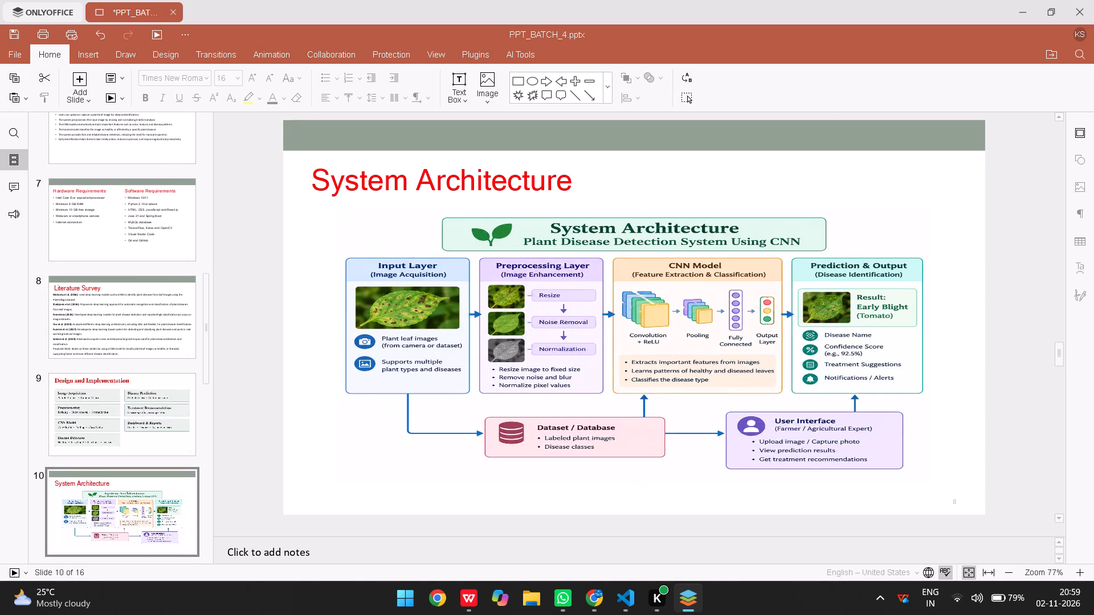
left_click(581, 288)
right_click(581, 288)
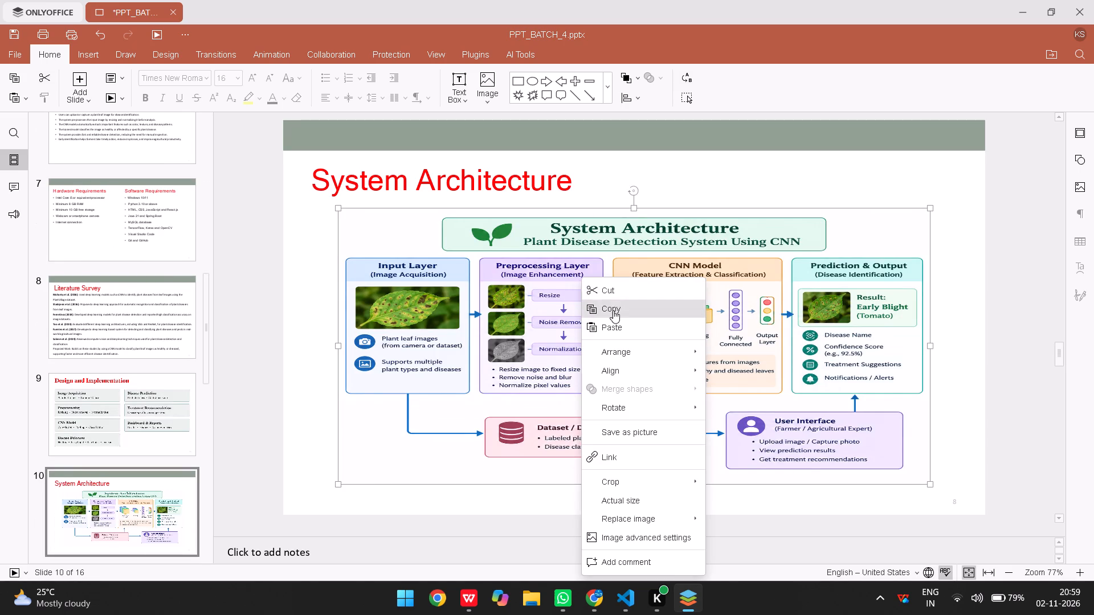
left_click(609, 292)
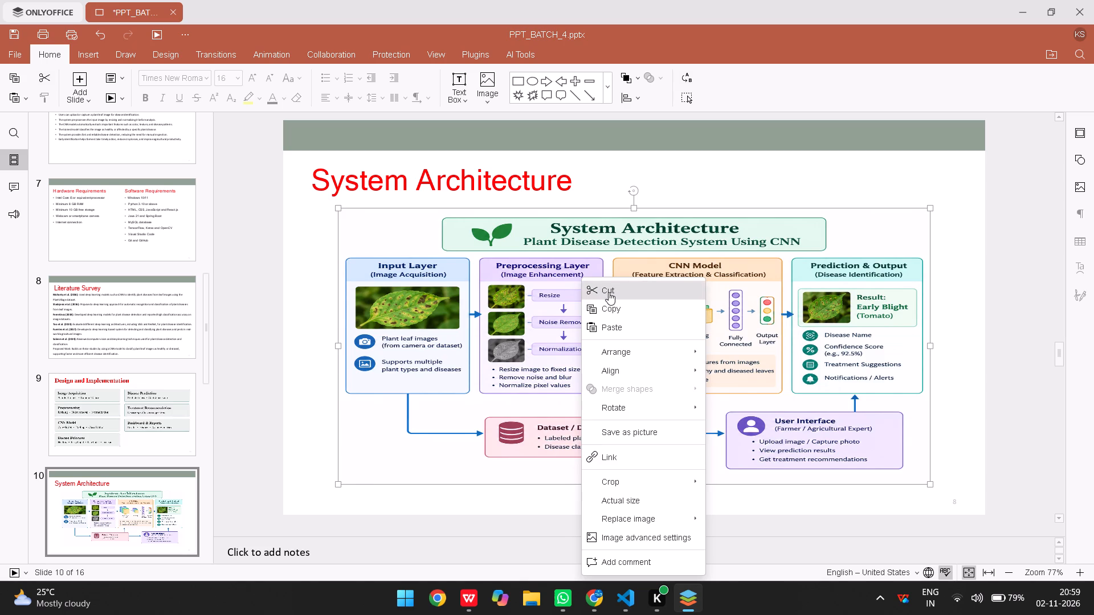
left_click(599, 292)
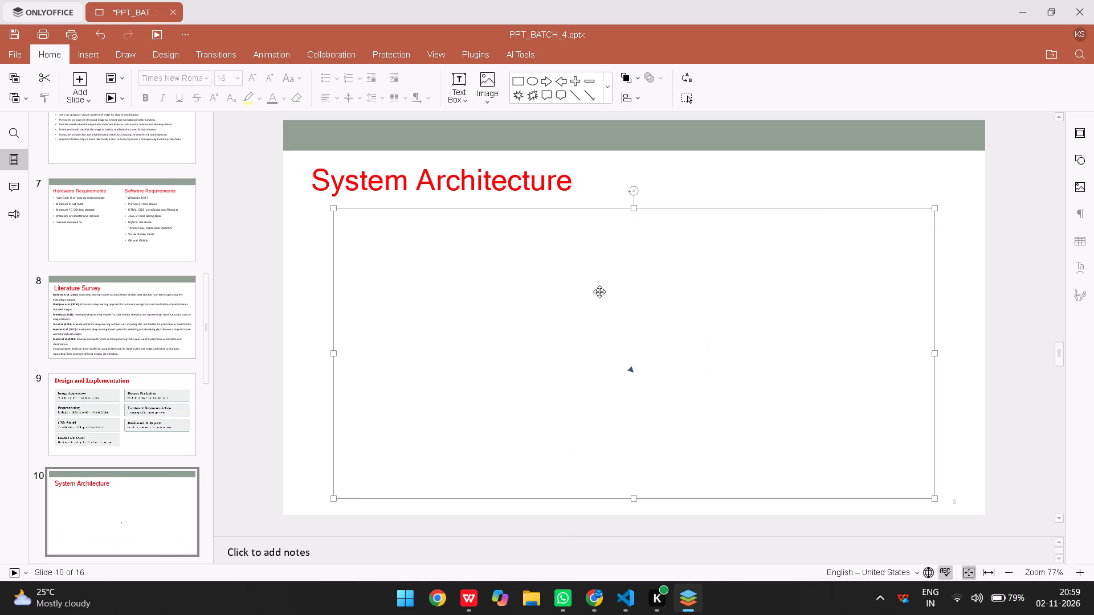
left_click(635, 206)
right_click(635, 206)
left_click(661, 218)
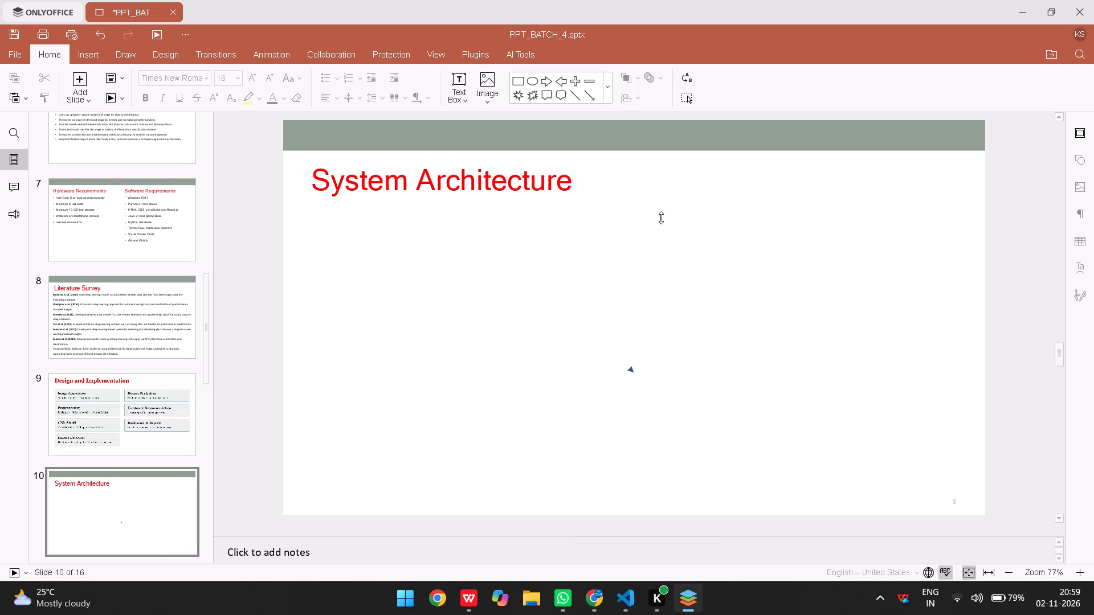
Switch to ChatGPT in Chrome and copy the redrawn MobileNetV2 System Architecture image.
left_click(598, 613)
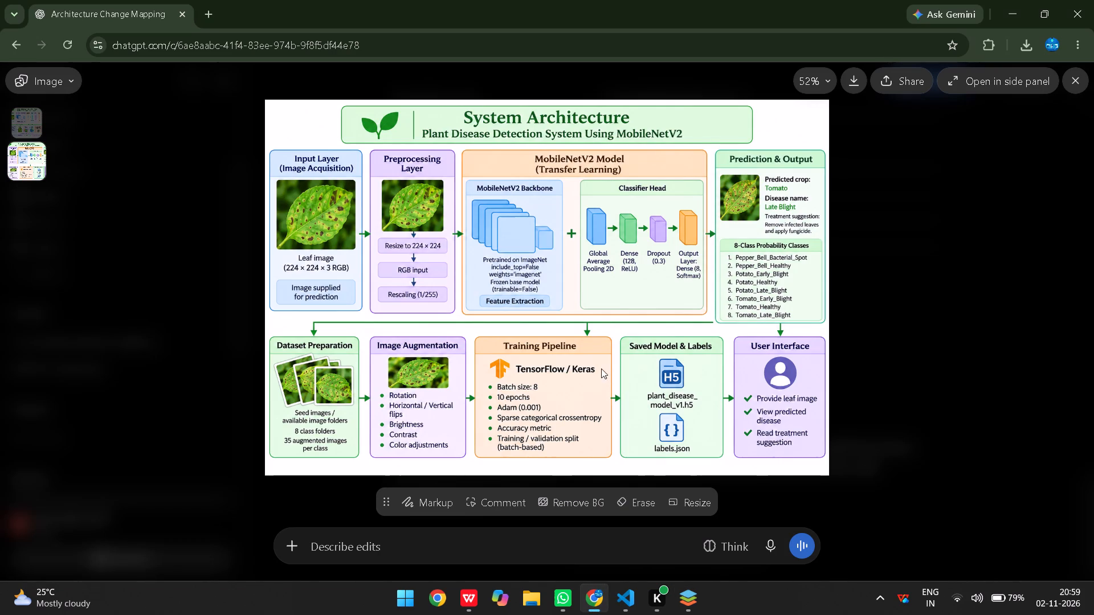
right_click(602, 341)
left_click(659, 402)
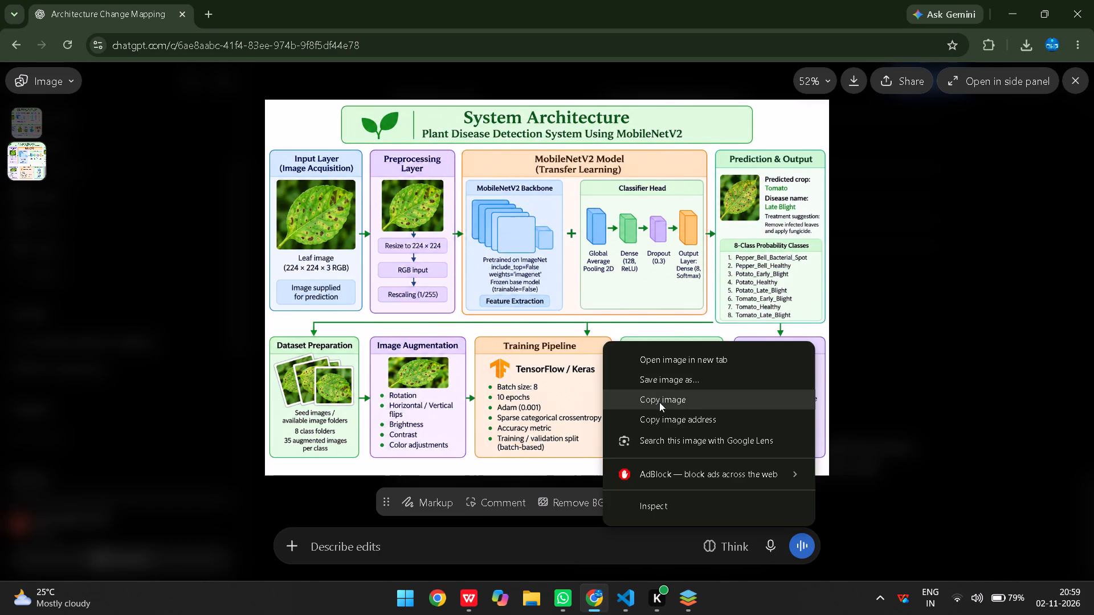
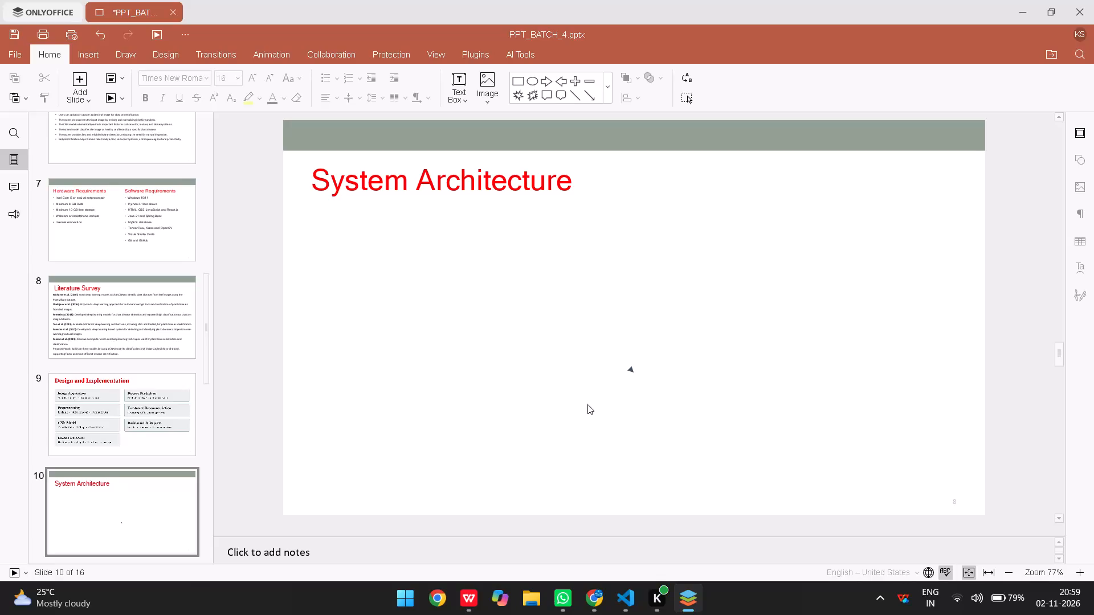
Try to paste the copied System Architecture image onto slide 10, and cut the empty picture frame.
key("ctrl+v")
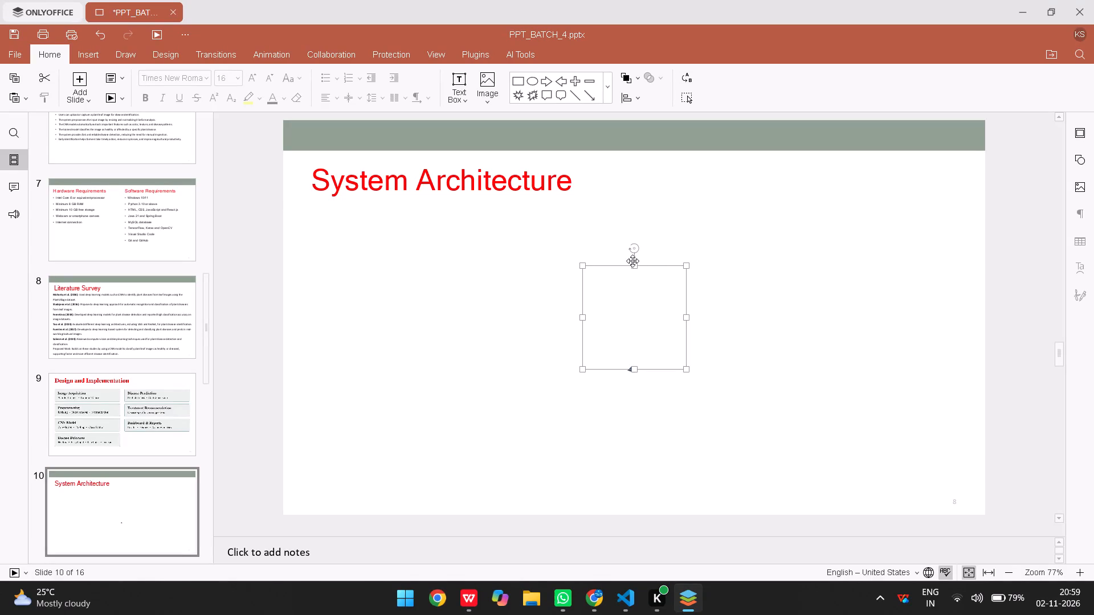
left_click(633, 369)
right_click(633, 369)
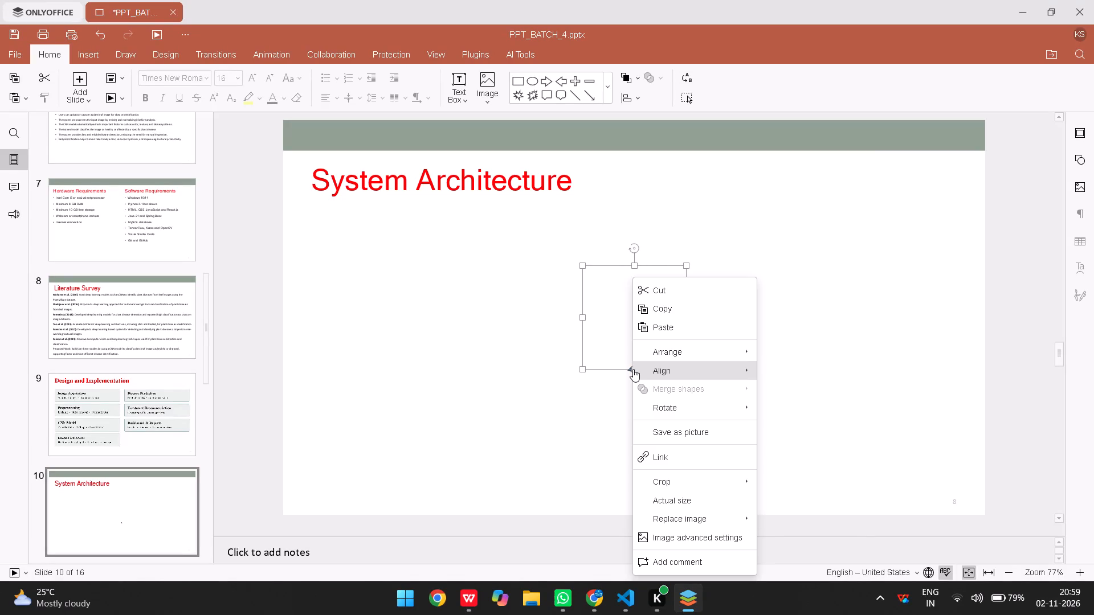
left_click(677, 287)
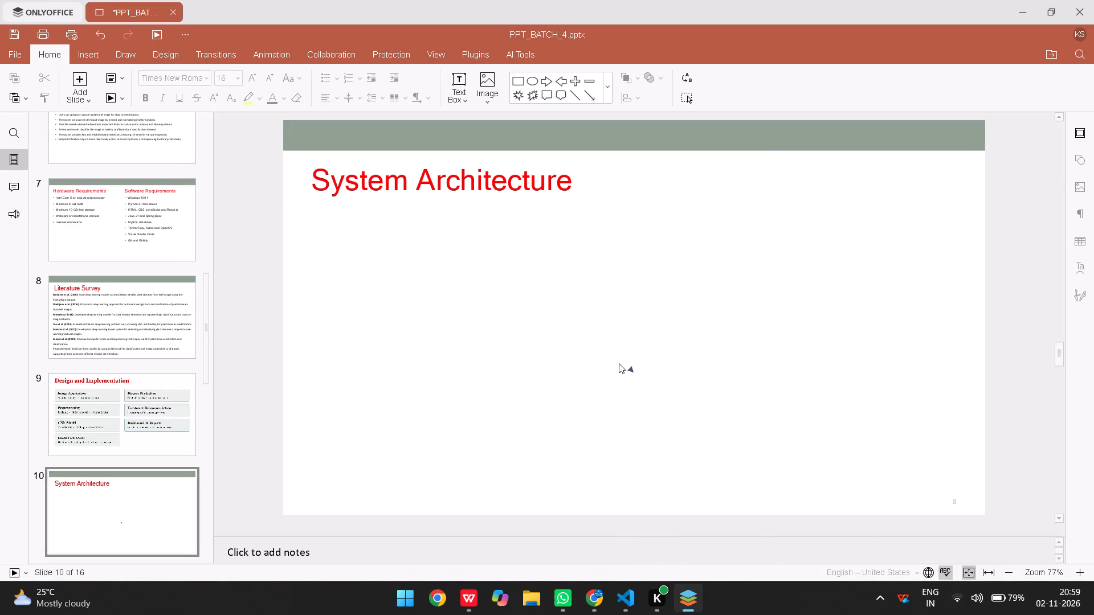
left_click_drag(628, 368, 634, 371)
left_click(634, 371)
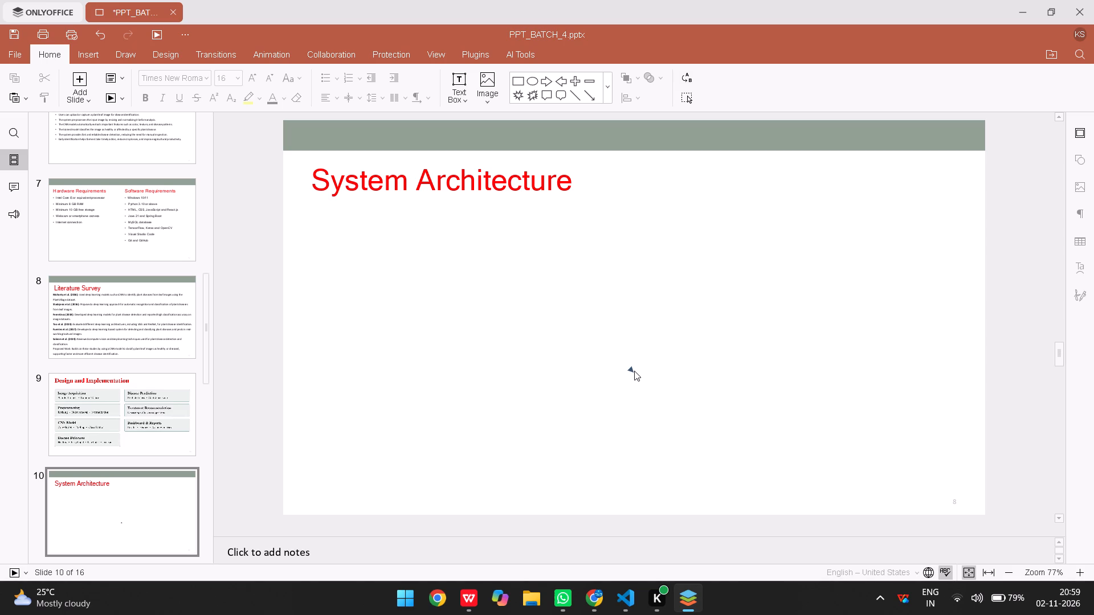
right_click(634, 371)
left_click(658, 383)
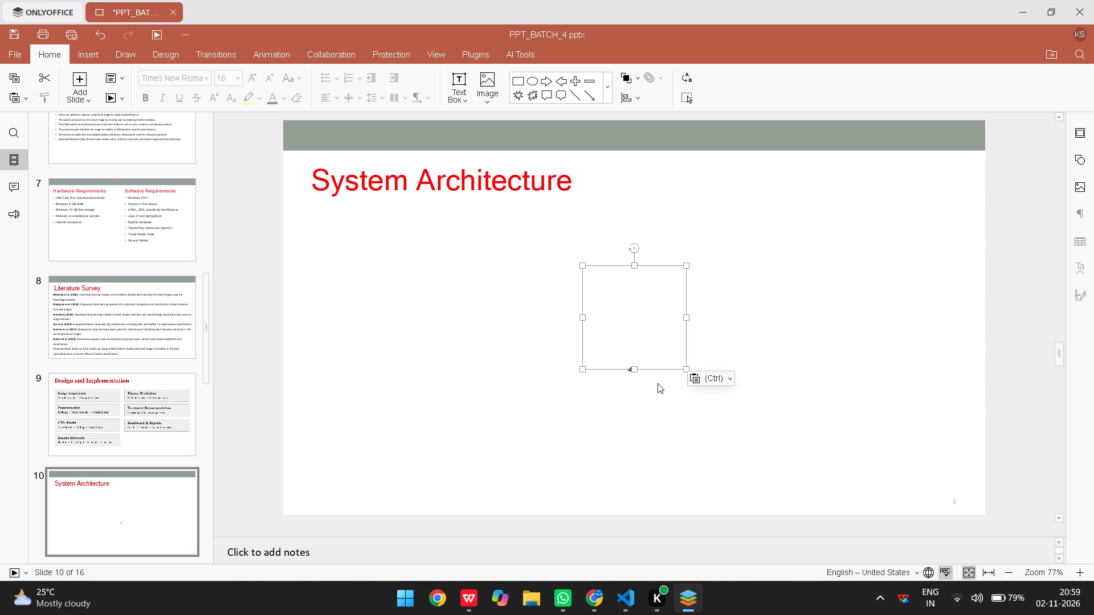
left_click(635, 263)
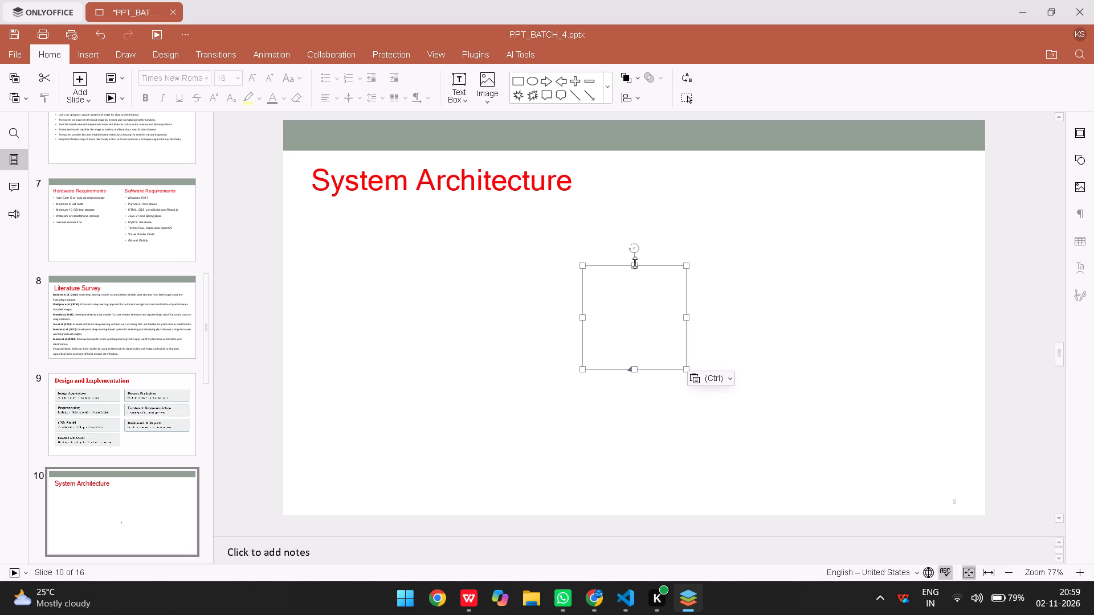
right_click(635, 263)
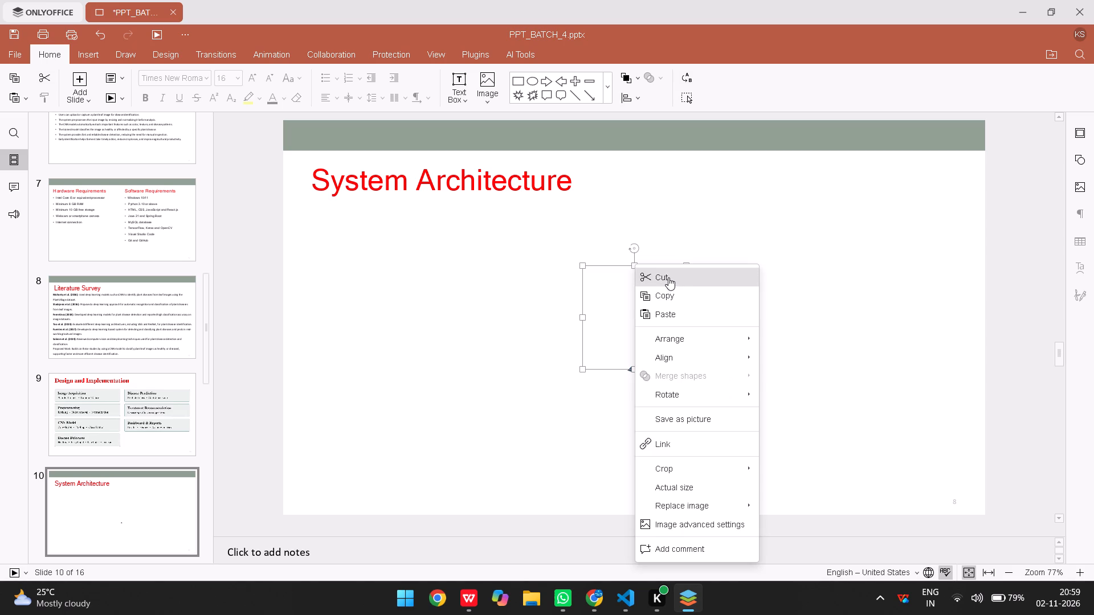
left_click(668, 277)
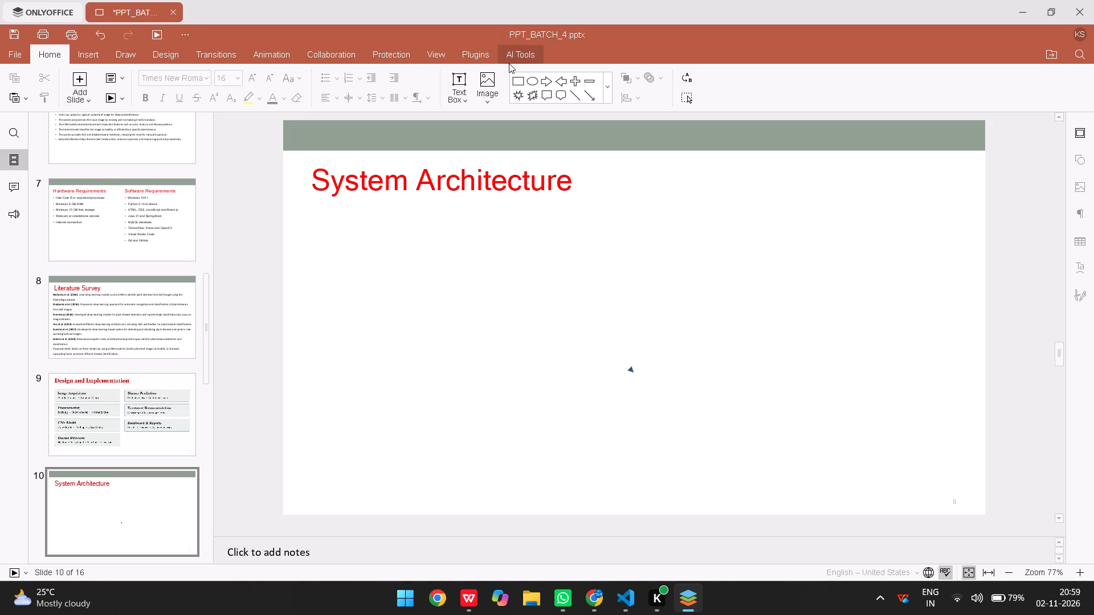
Insert the image file MobileNetV2 Plant Disease Detection Architecture from the Downloads folder onto the System Architecture slide.
left_click(485, 92)
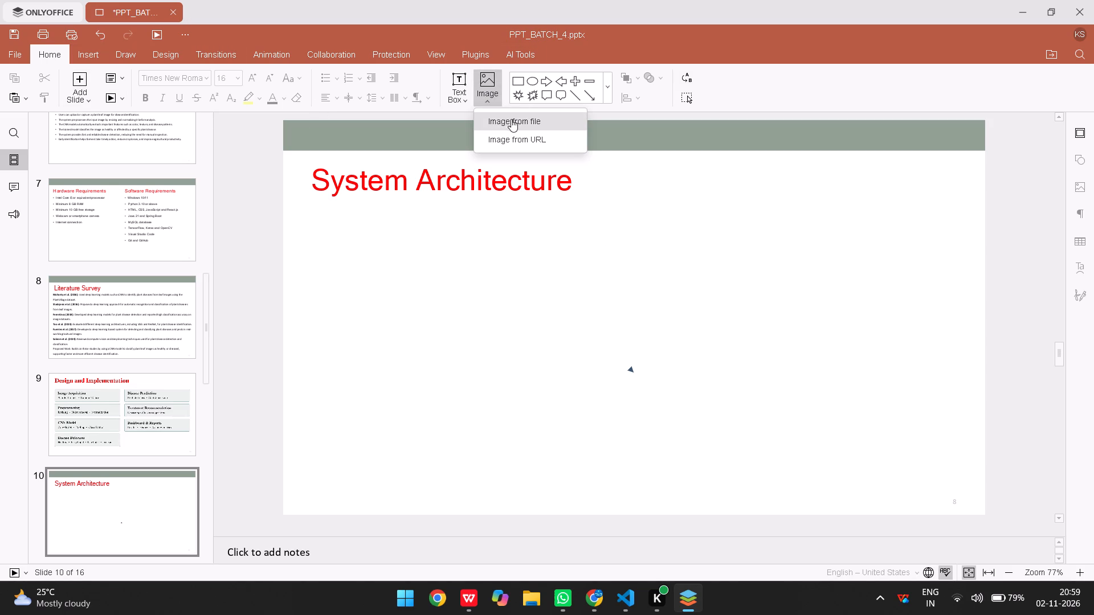
left_click(515, 122)
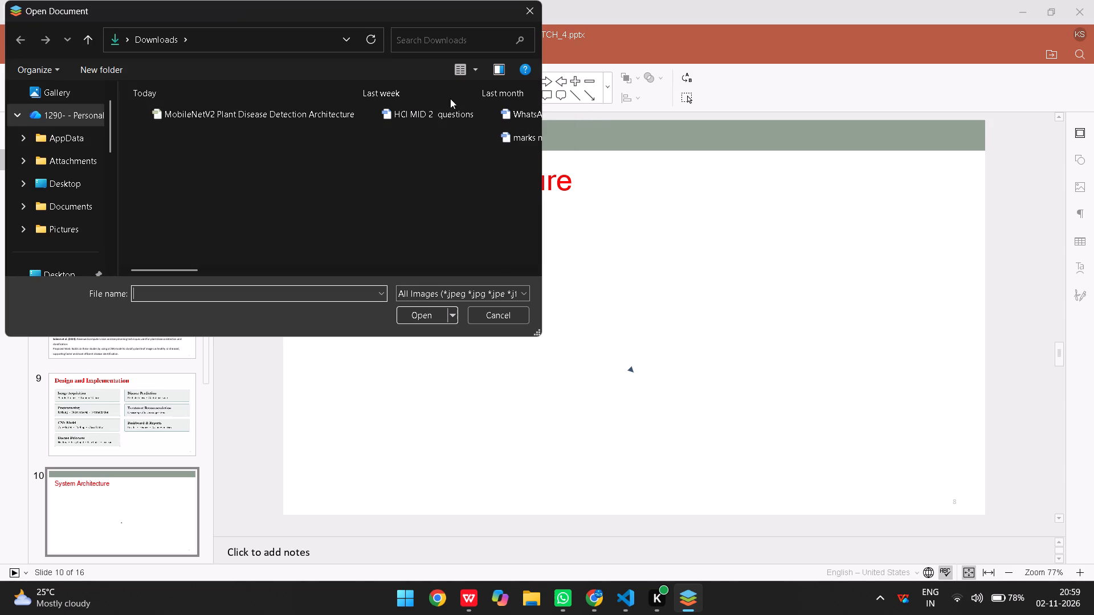
left_click(295, 118)
left_click(416, 315)
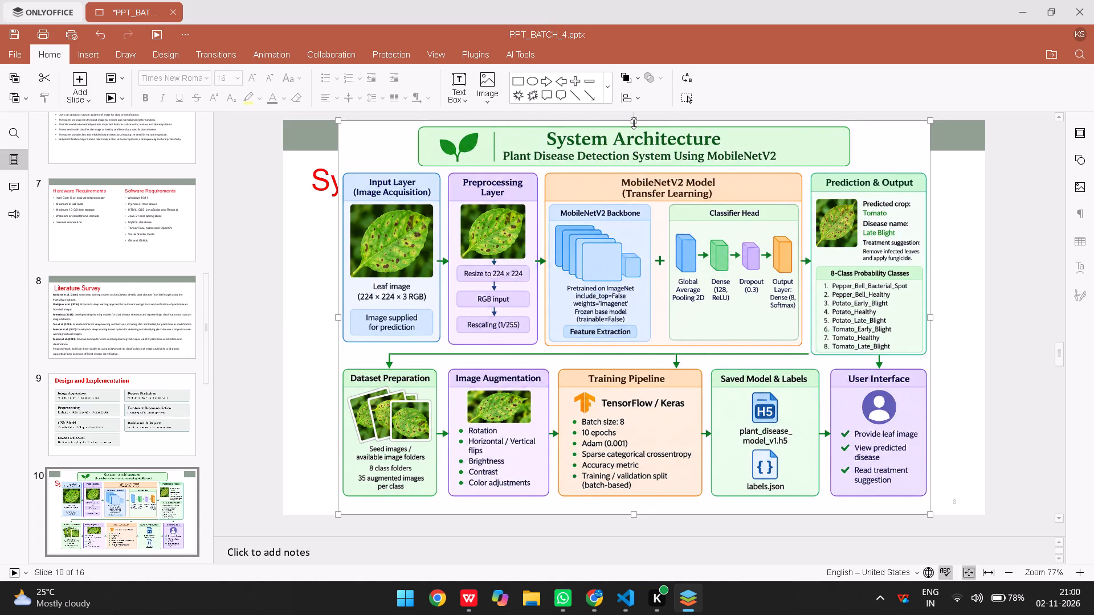
Resize the inserted architecture picture to fit below the slide title, widened to about the title's full width and ending above the slide number.
left_click_drag(634, 121, 626, 193)
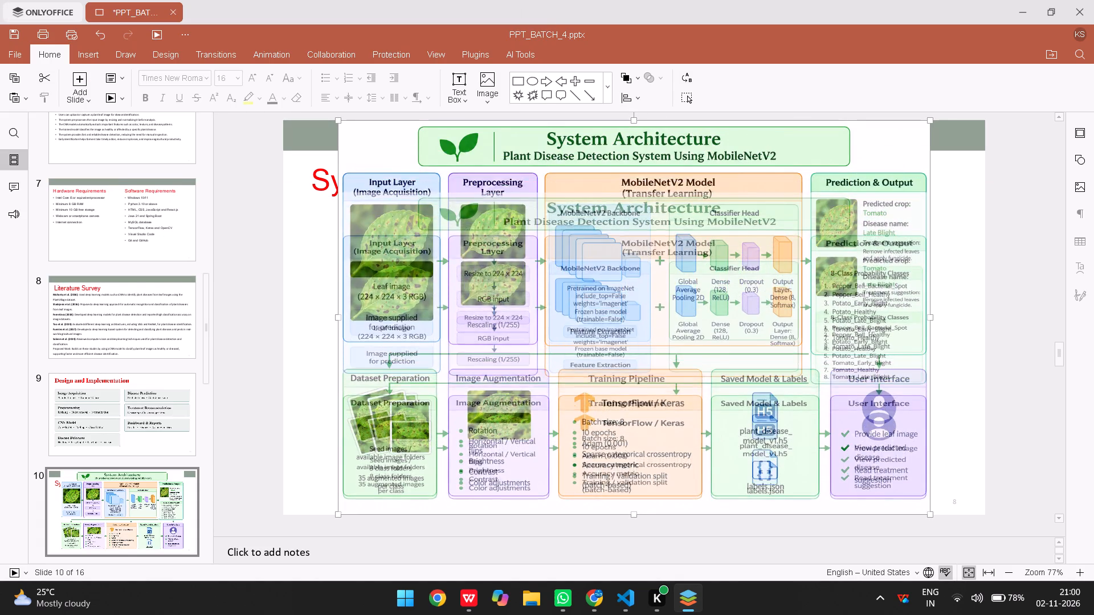
left_click_drag(626, 193, 625, 192)
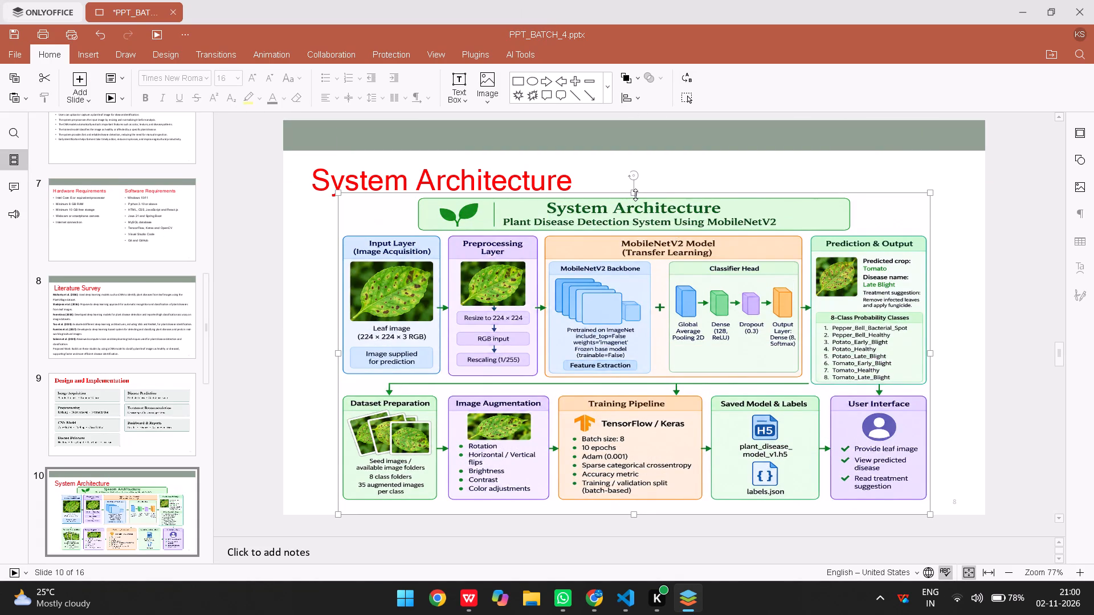
left_click_drag(635, 195, 638, 215)
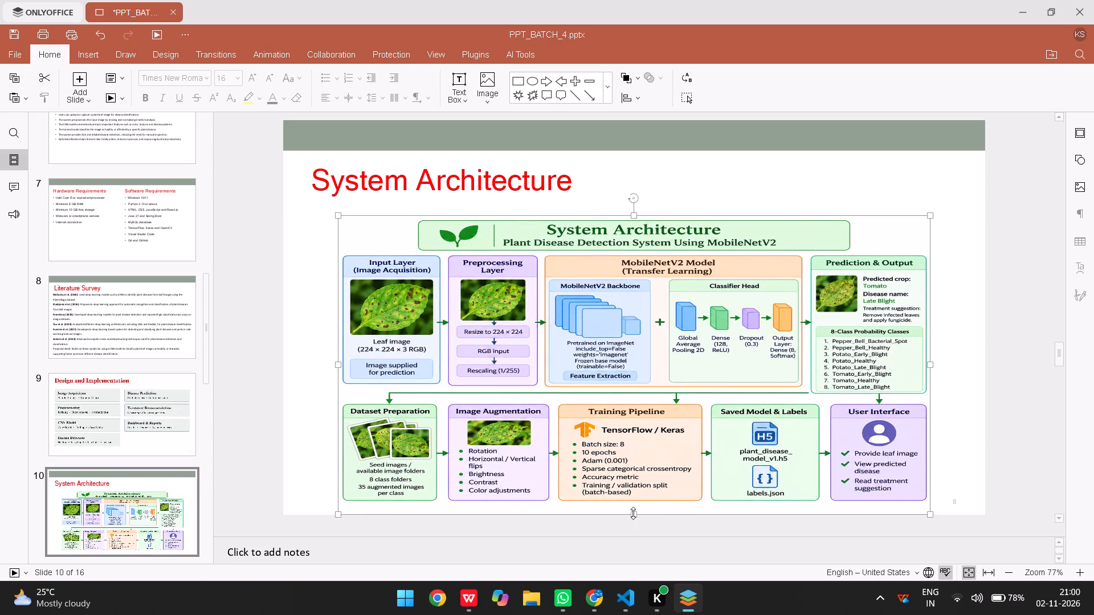
left_click_drag(636, 514, 631, 482)
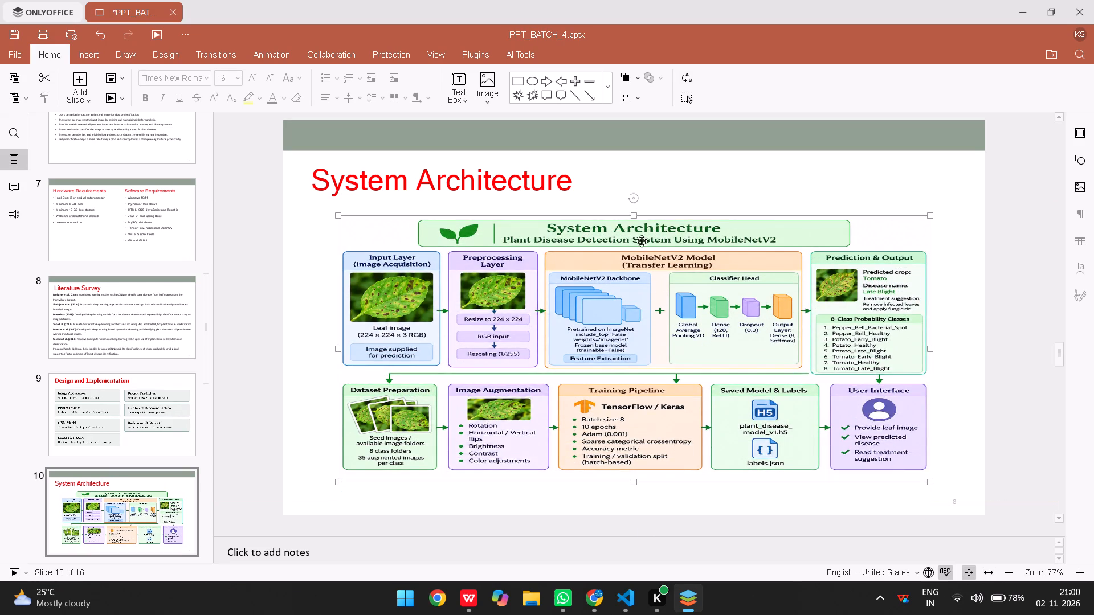
left_click_drag(633, 217, 629, 197)
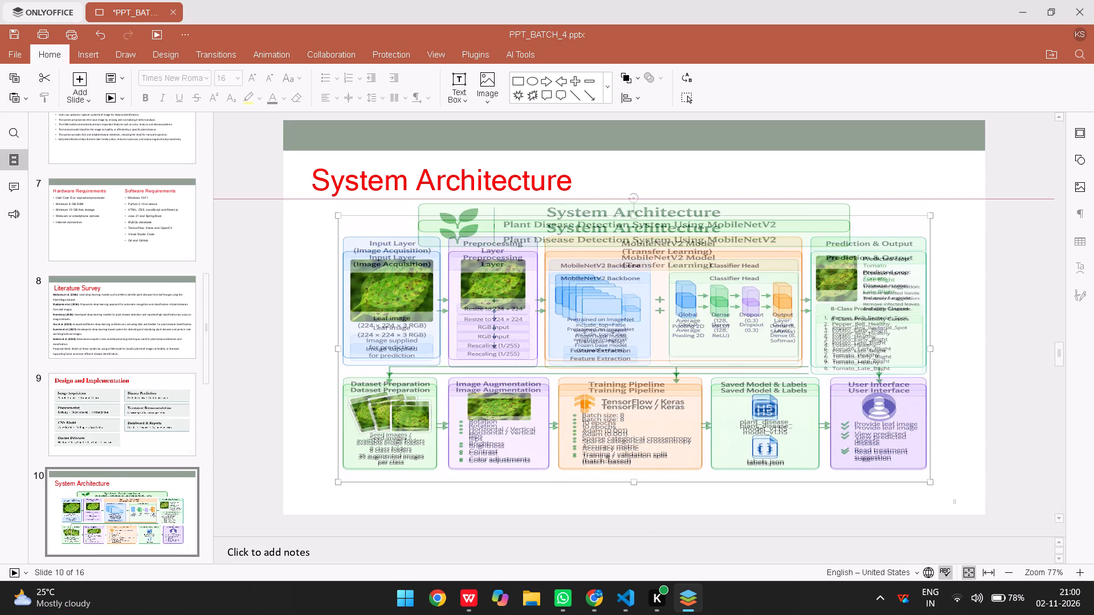
left_click_drag(629, 197, 630, 197)
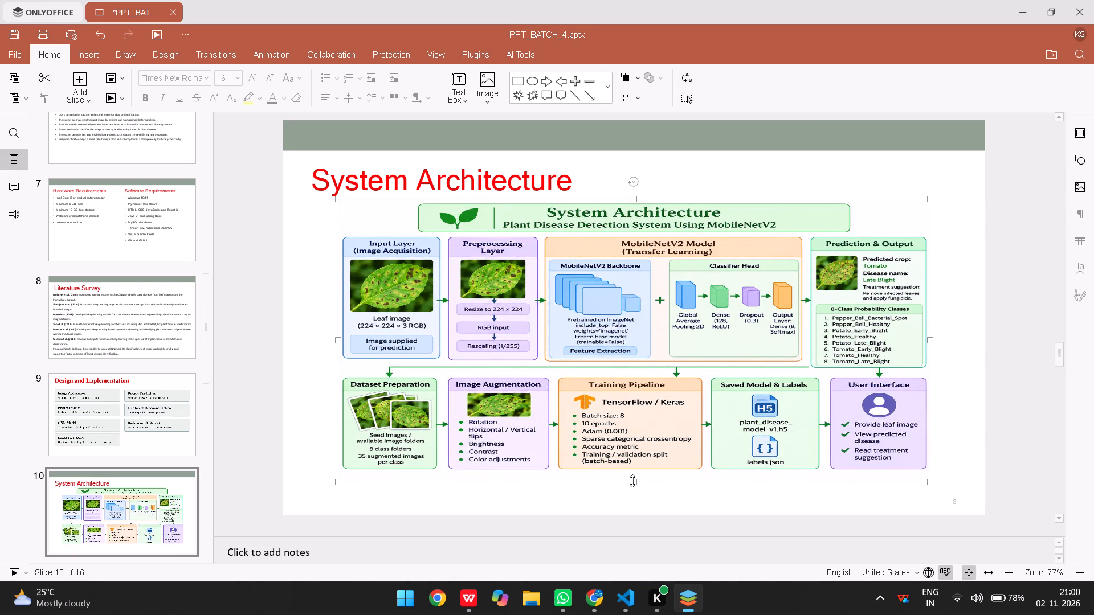
left_click_drag(633, 481, 638, 499)
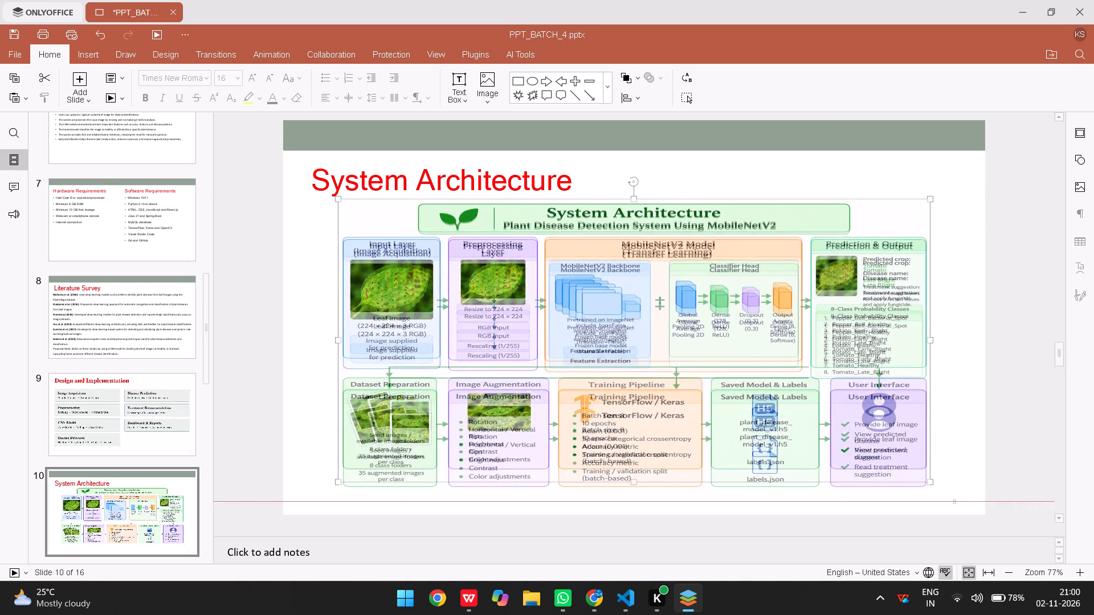
left_click_drag(638, 499, 637, 497)
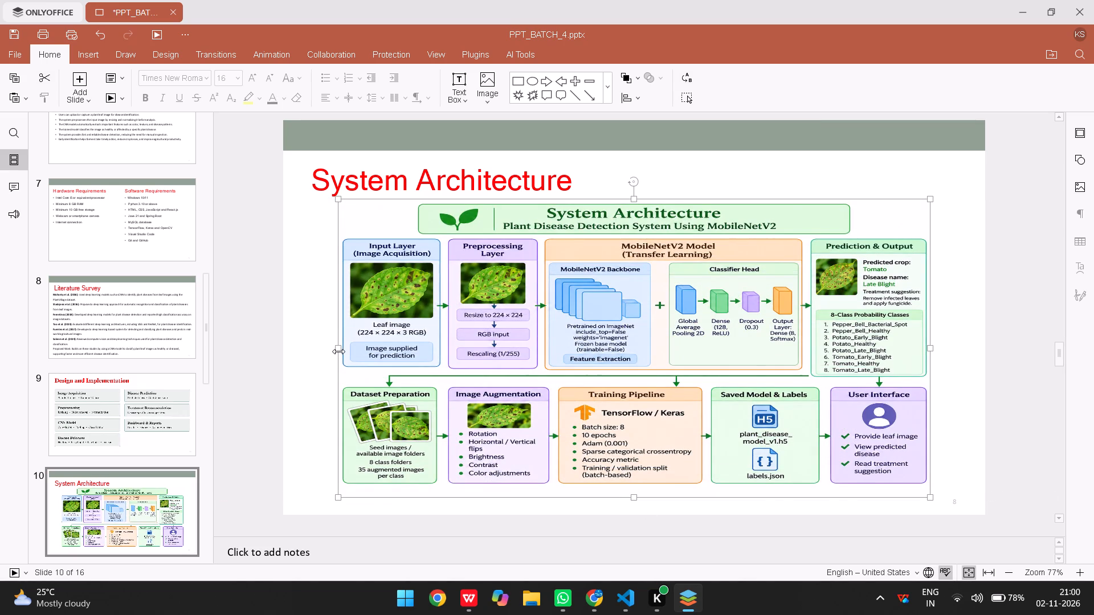
left_click_drag(338, 351, 313, 355)
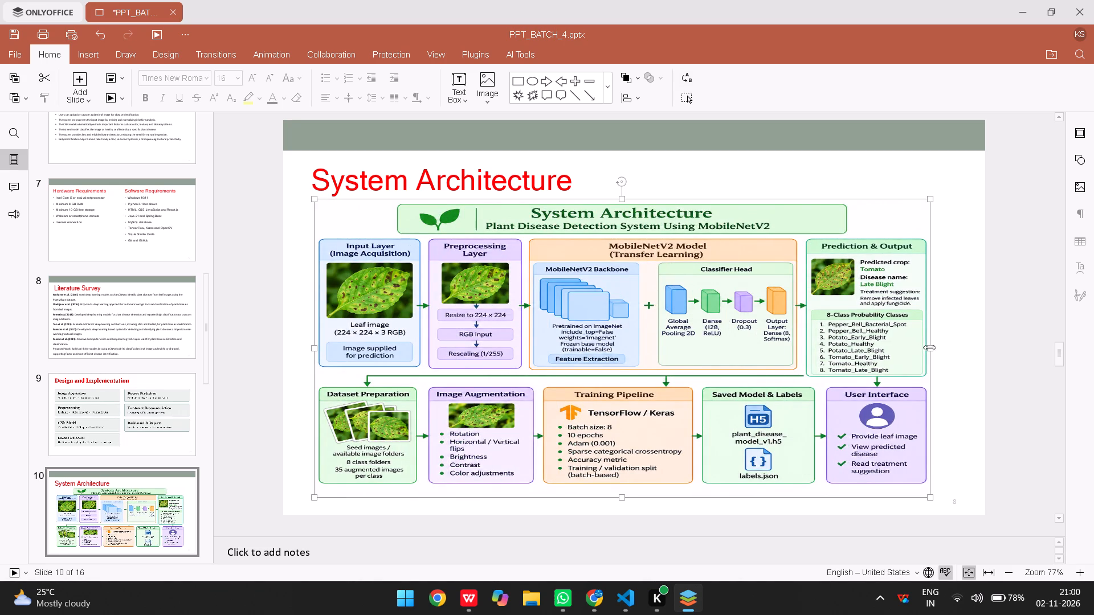
left_click_drag(930, 347, 957, 345)
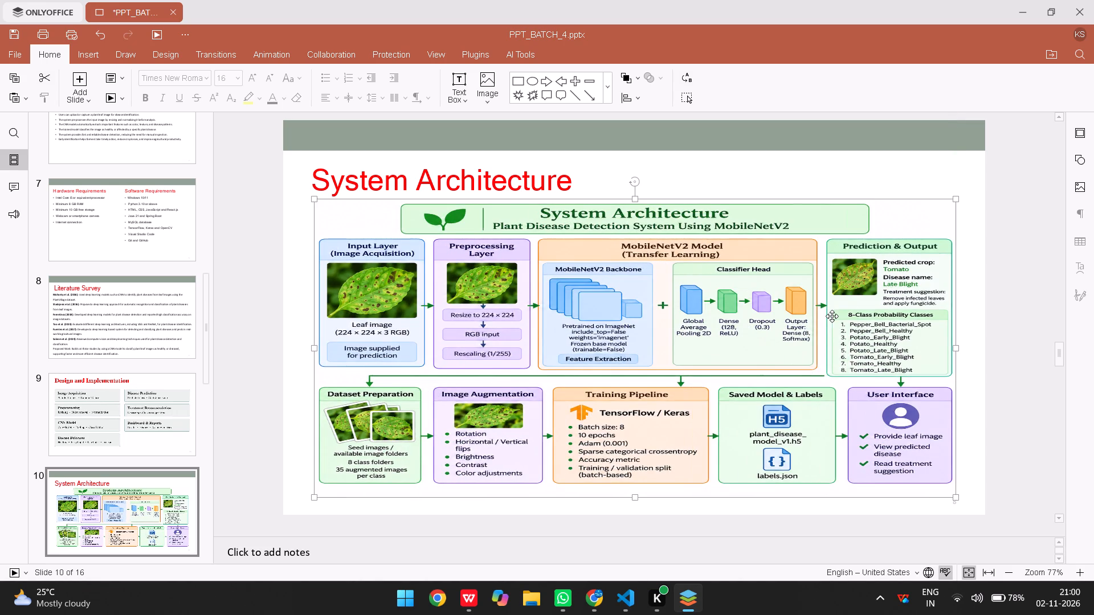
left_click(774, 169)
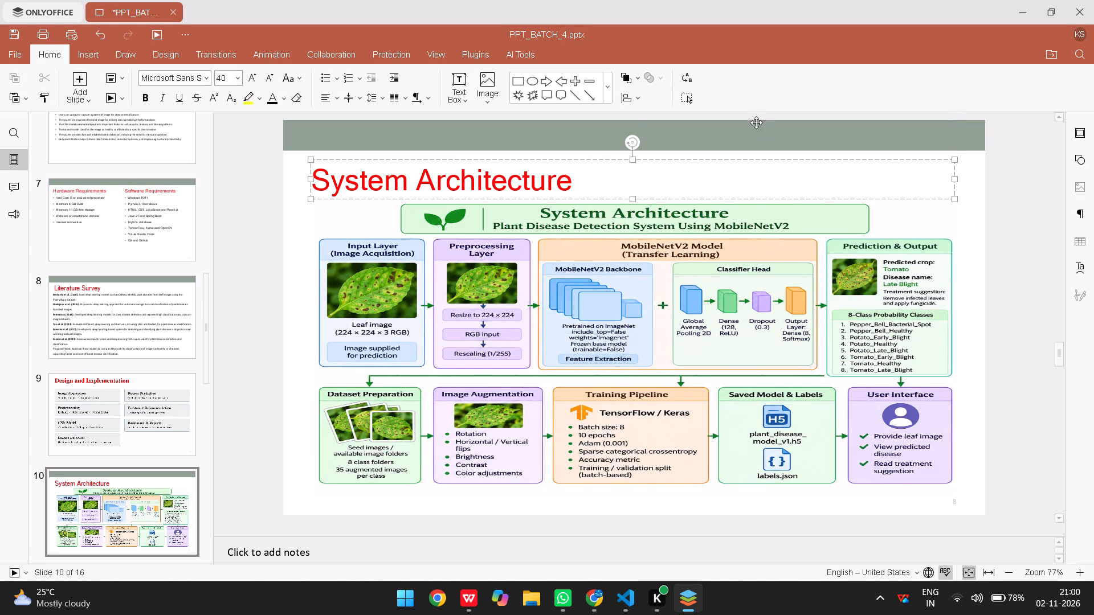
left_click(754, 118)
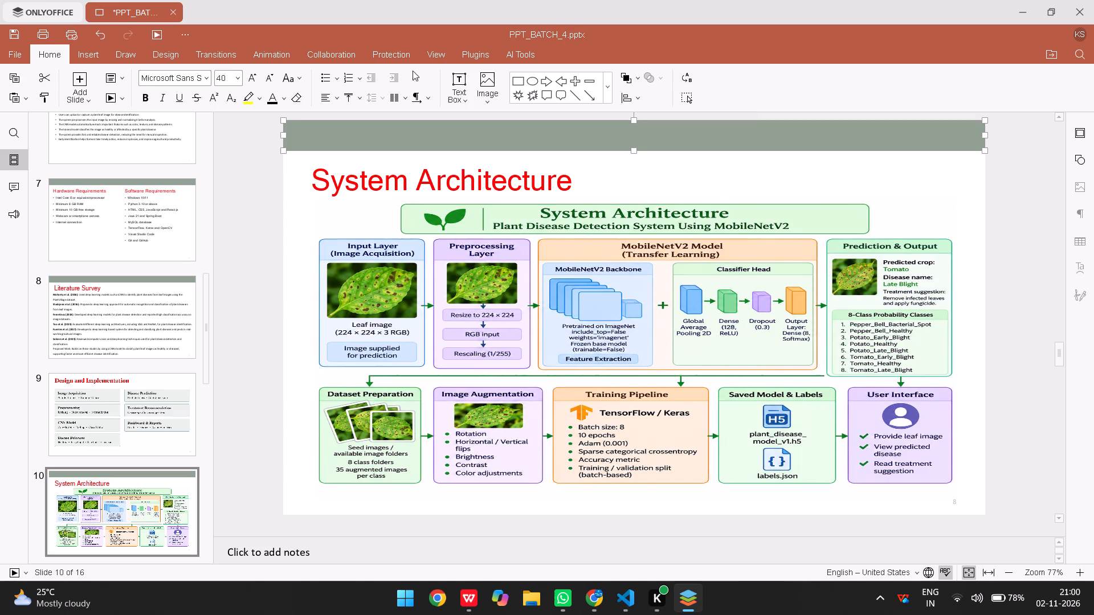
Cut the old CNN diagram and the empty picture frame behind it from the Deep Learning model architecture slide, slide 11.
scroll(117, 353, "down", 4)
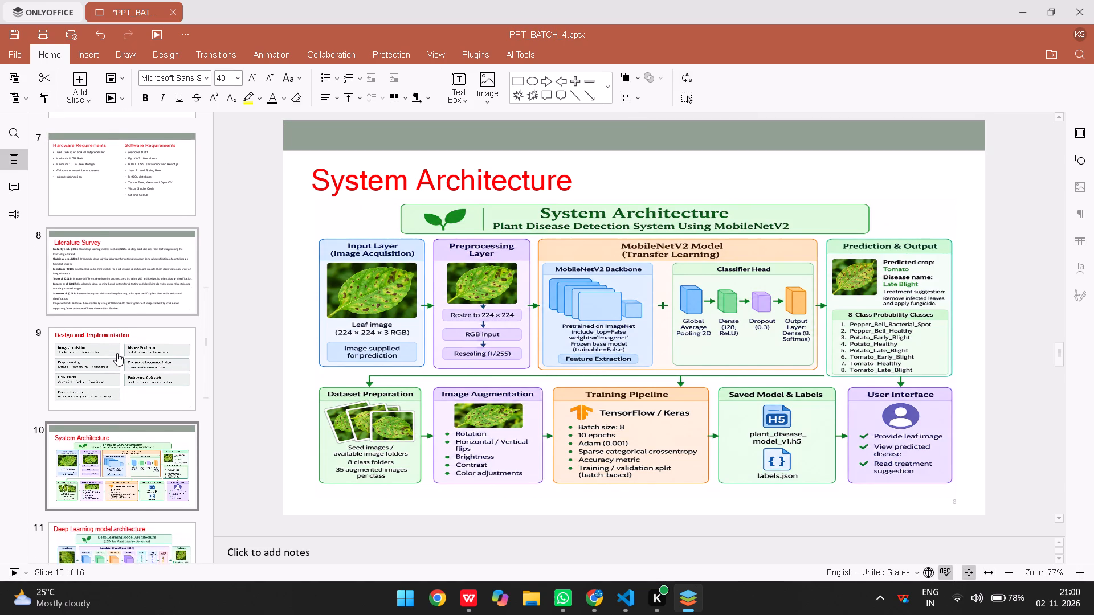
scroll(117, 353, "down", 7)
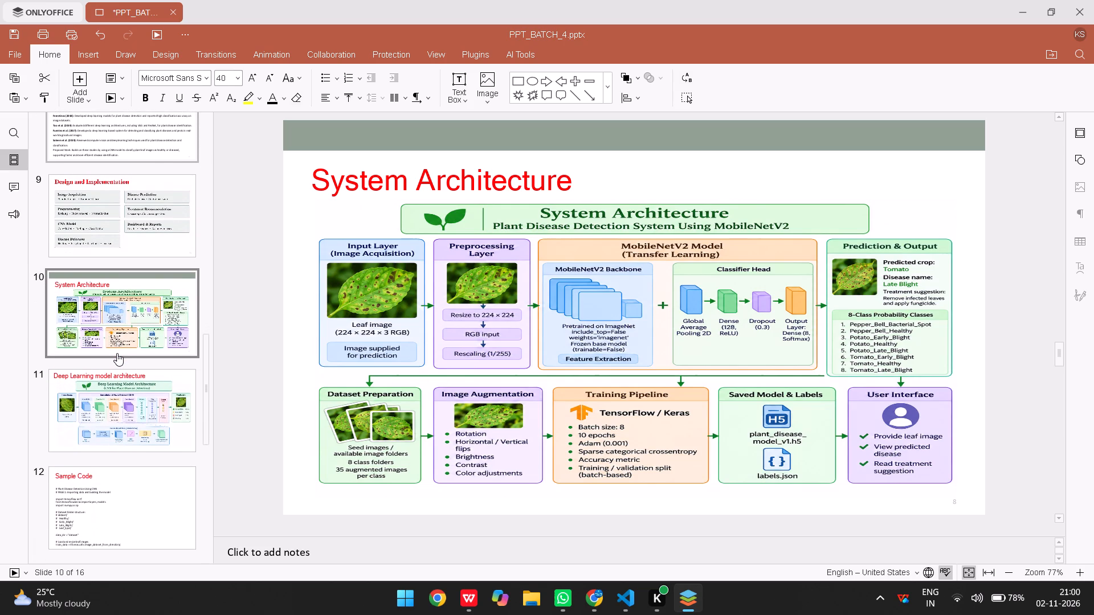
scroll(117, 353, "down", 3)
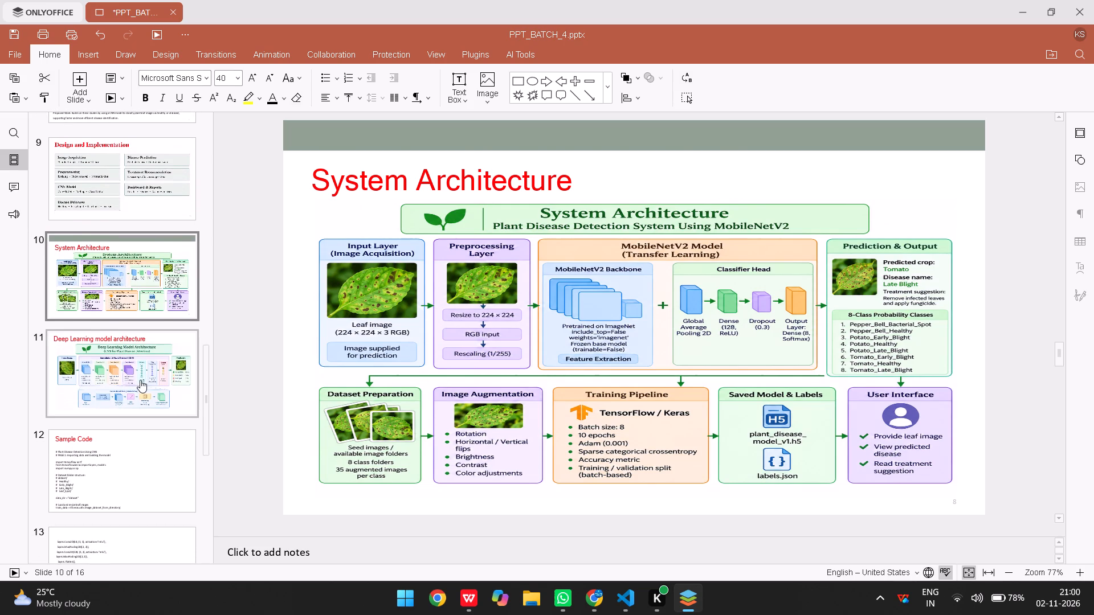
left_click(134, 382)
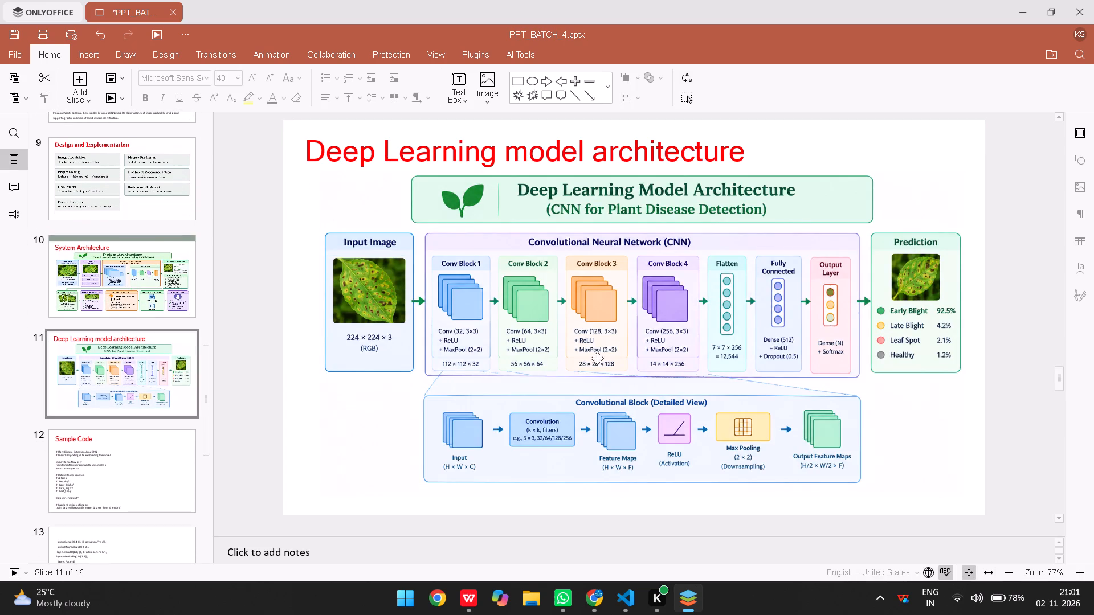
right_click(621, 169)
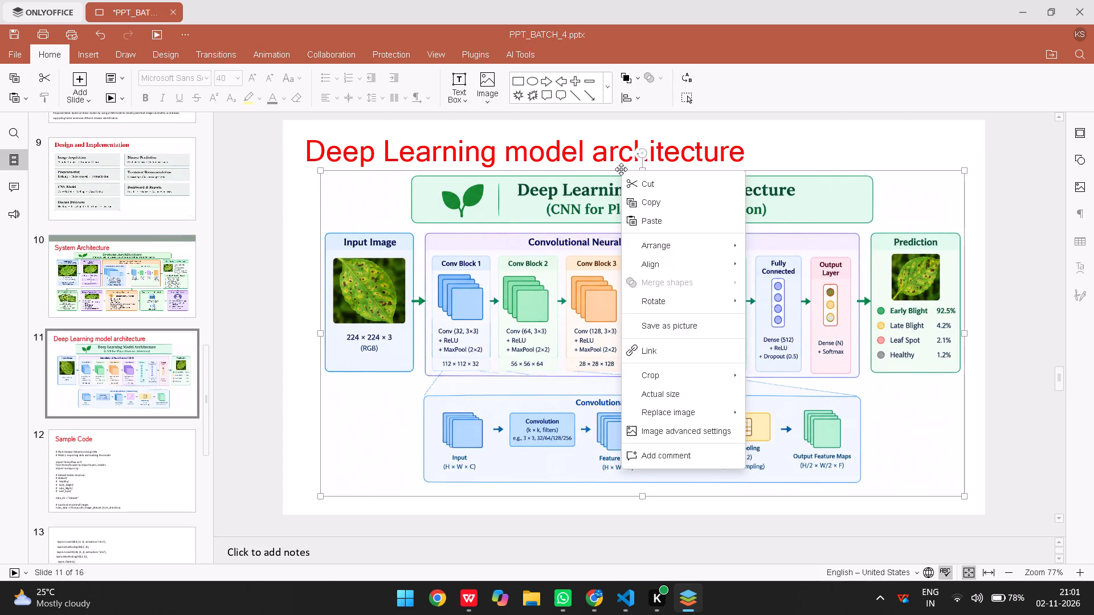
left_click(651, 184)
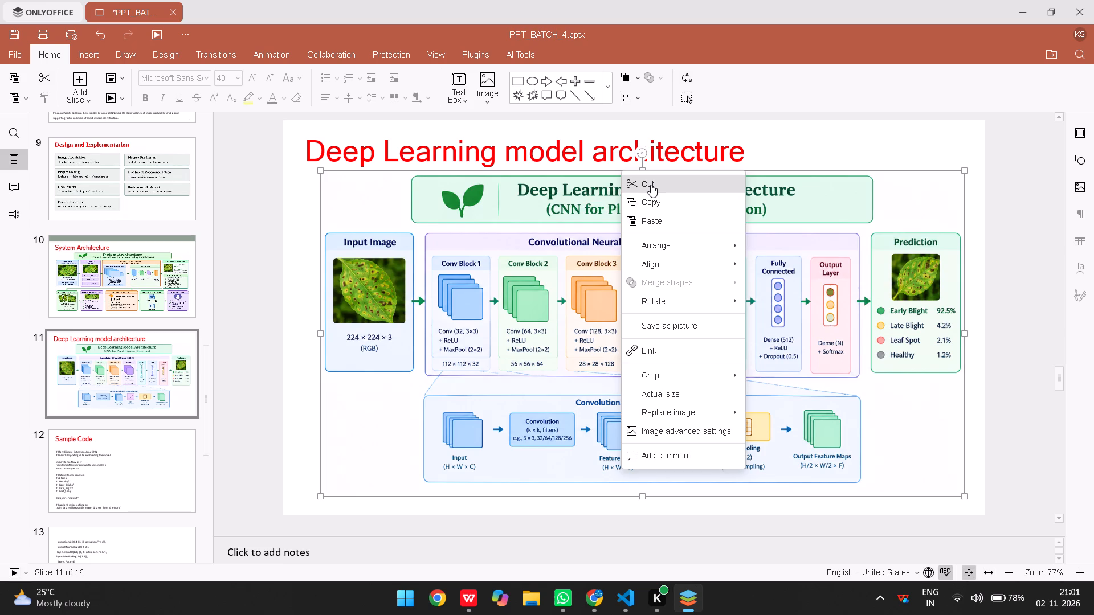
left_click(651, 184)
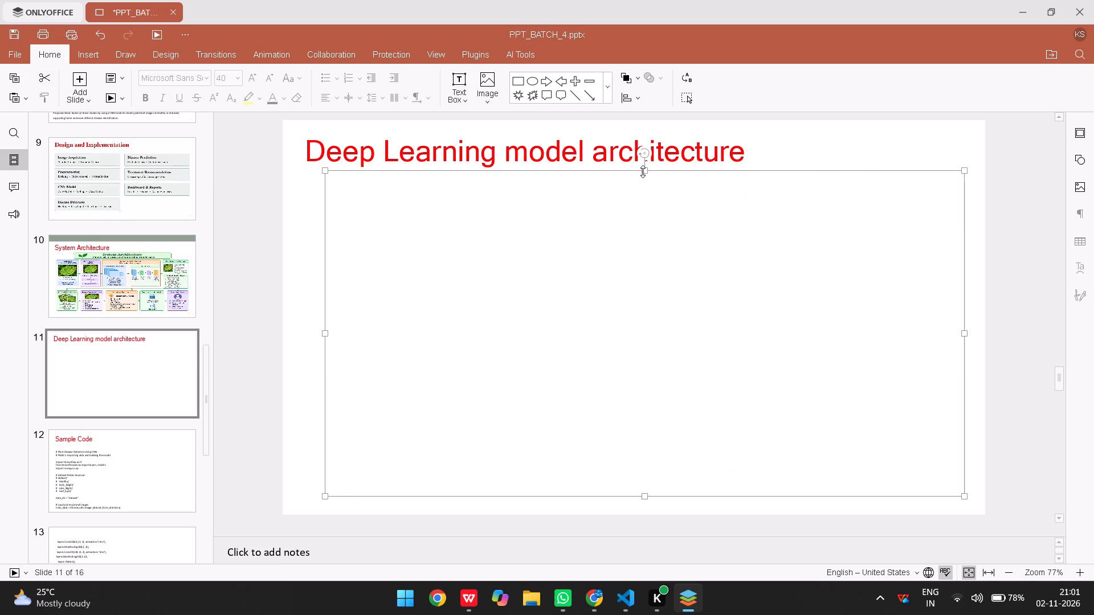
left_click(643, 171)
right_click(643, 171)
left_click(666, 188)
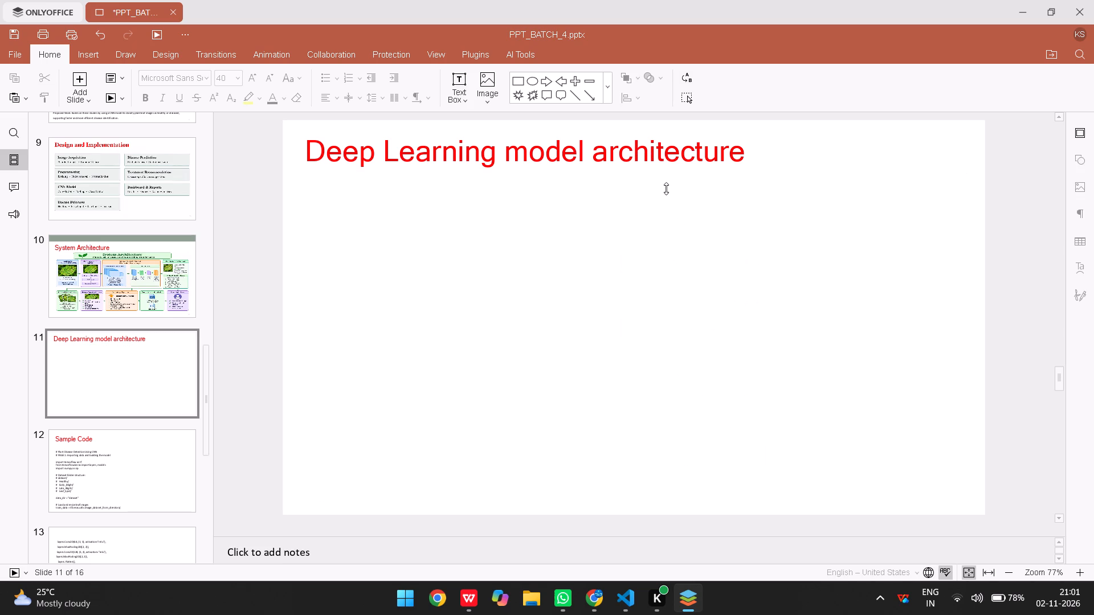
Switch to ChatGPT in Chrome and bring up the Deep Learning Model Architecture image in the image viewer.
left_click(602, 607)
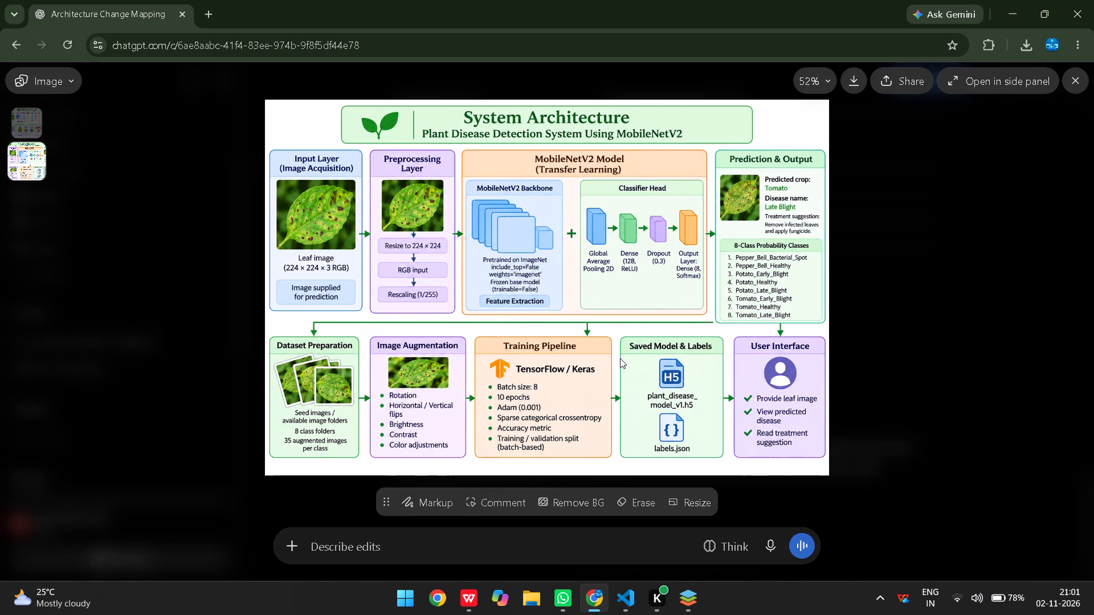
scroll(625, 346, "up", 2)
key("Left")
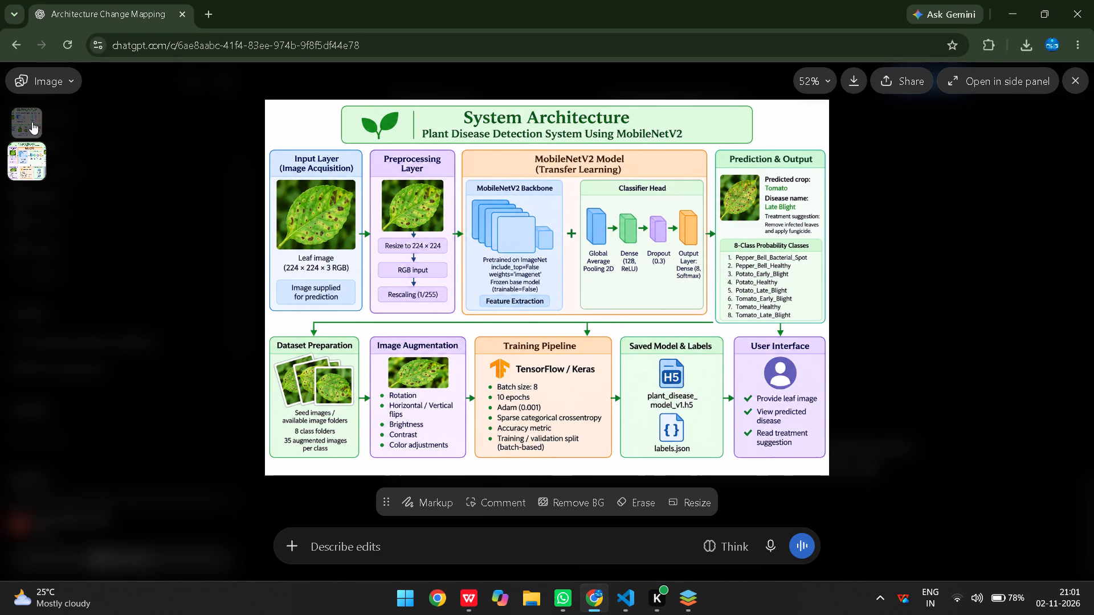
left_click(32, 122)
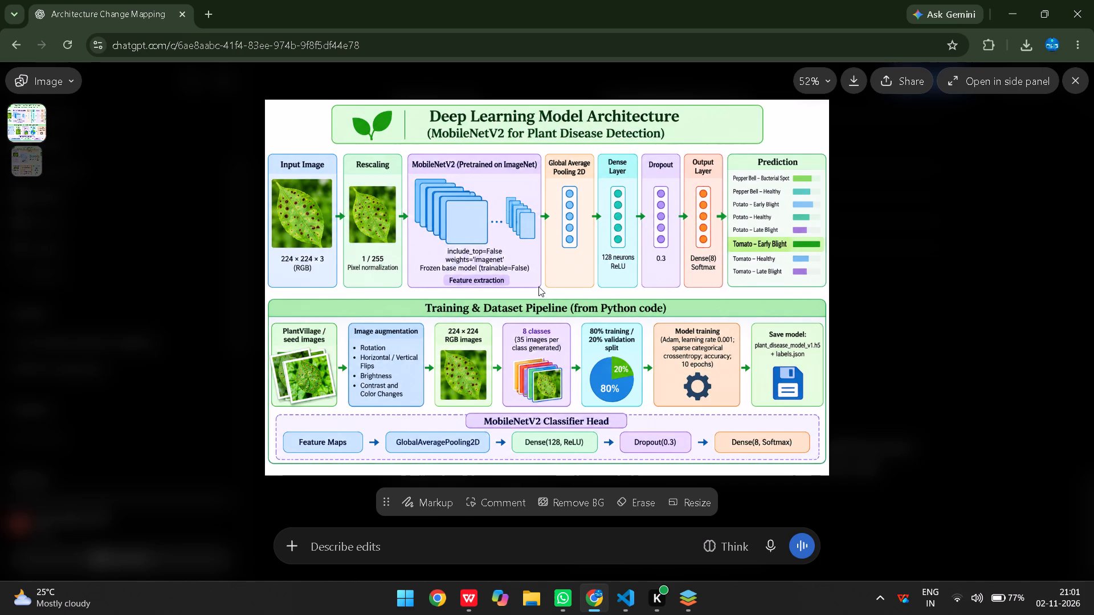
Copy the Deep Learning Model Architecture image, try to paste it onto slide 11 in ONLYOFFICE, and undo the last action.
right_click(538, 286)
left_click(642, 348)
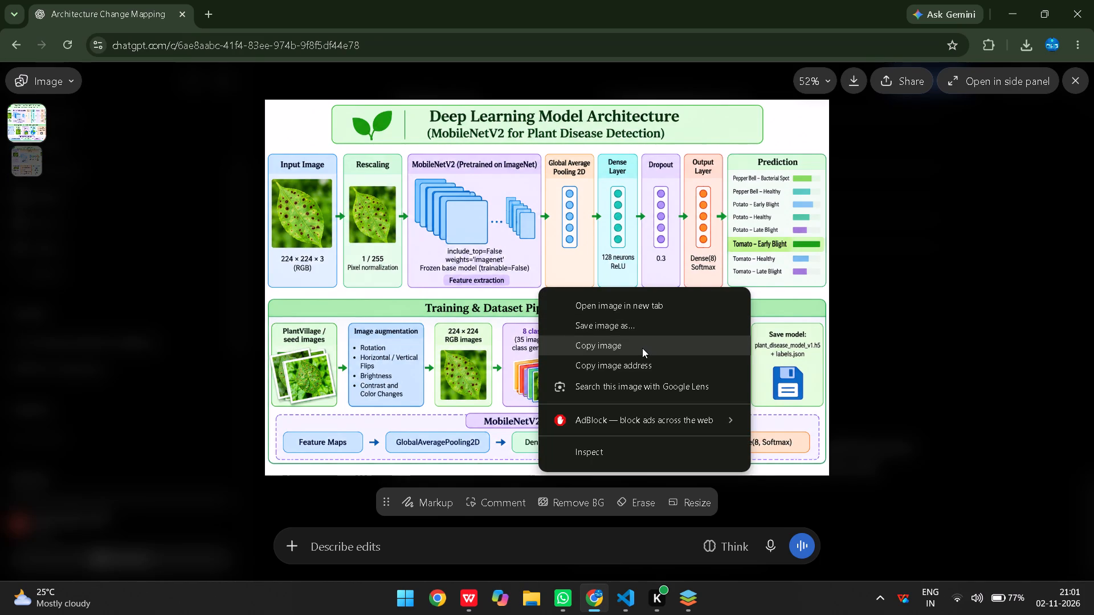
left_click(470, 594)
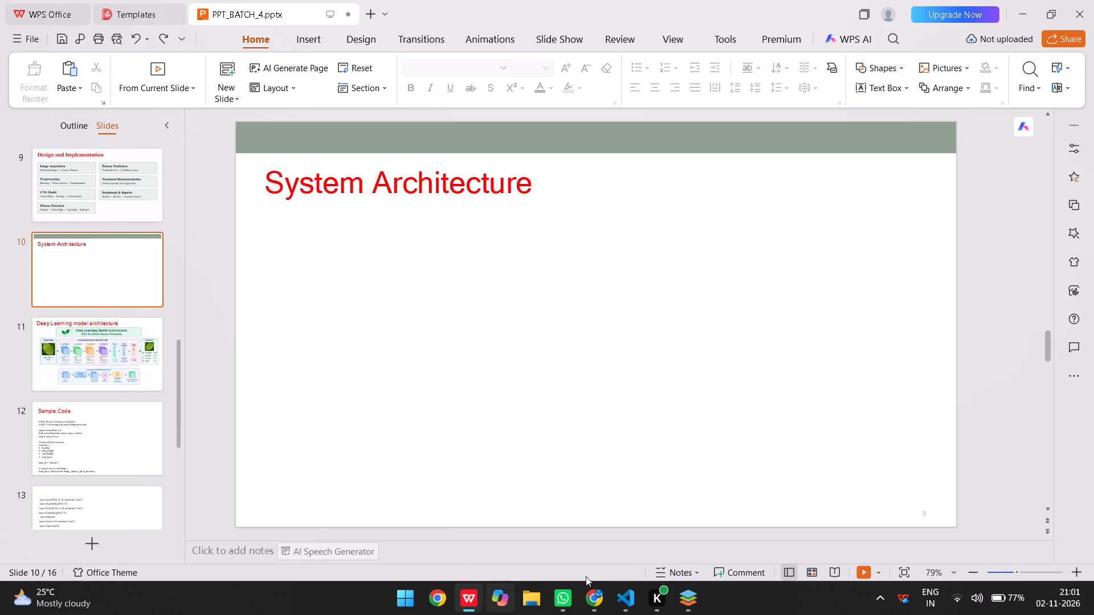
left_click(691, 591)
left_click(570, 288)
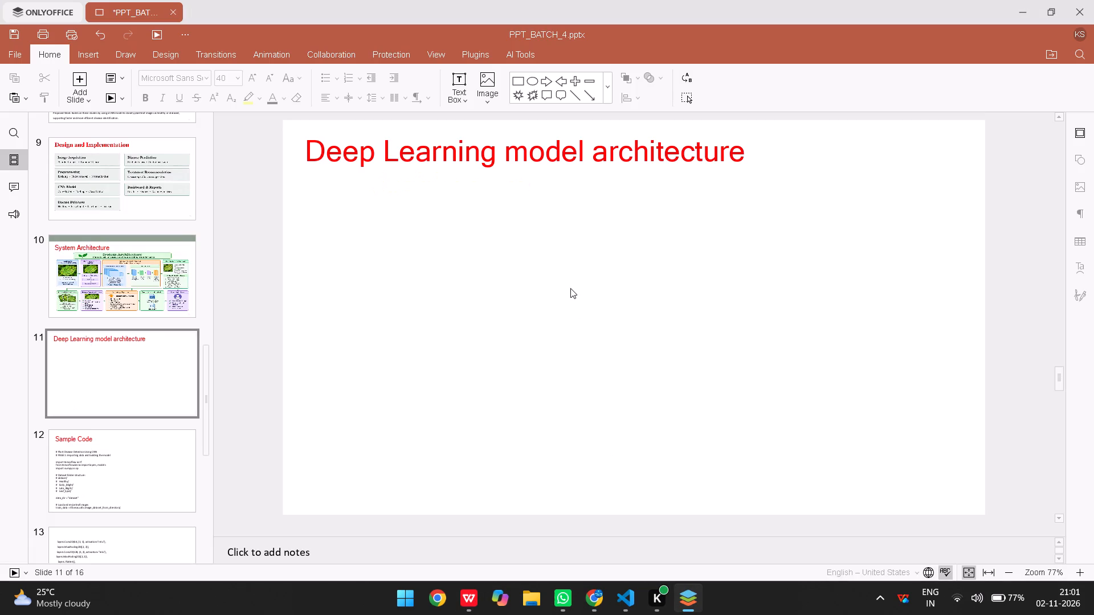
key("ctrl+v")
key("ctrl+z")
Switch back to ChatGPT in Chrome and download the Deep Learning Model Architecture image.
left_click(585, 599)
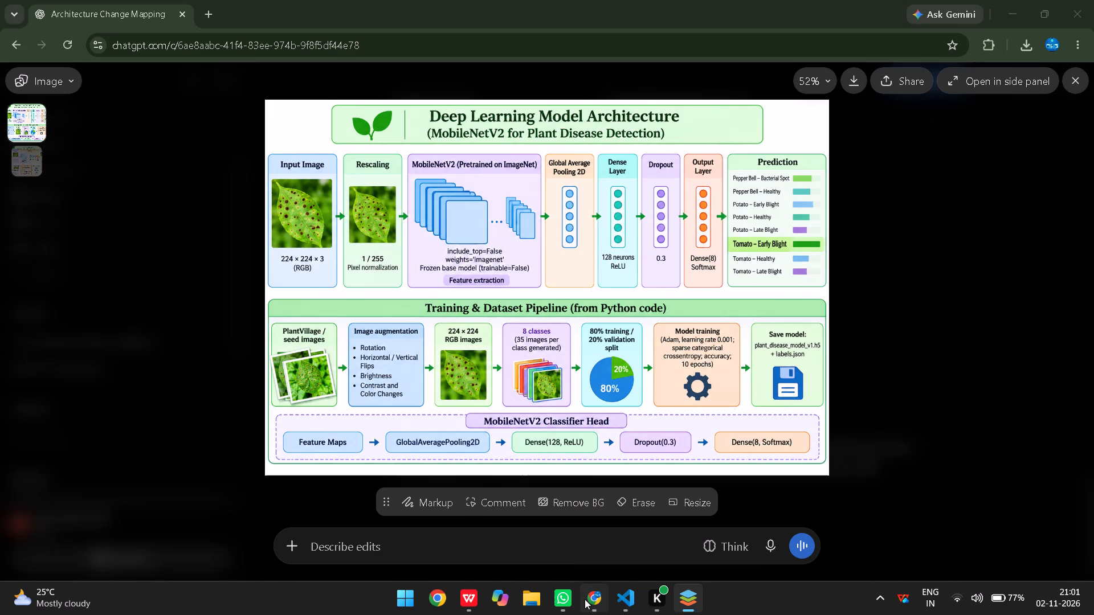
left_click(843, 79)
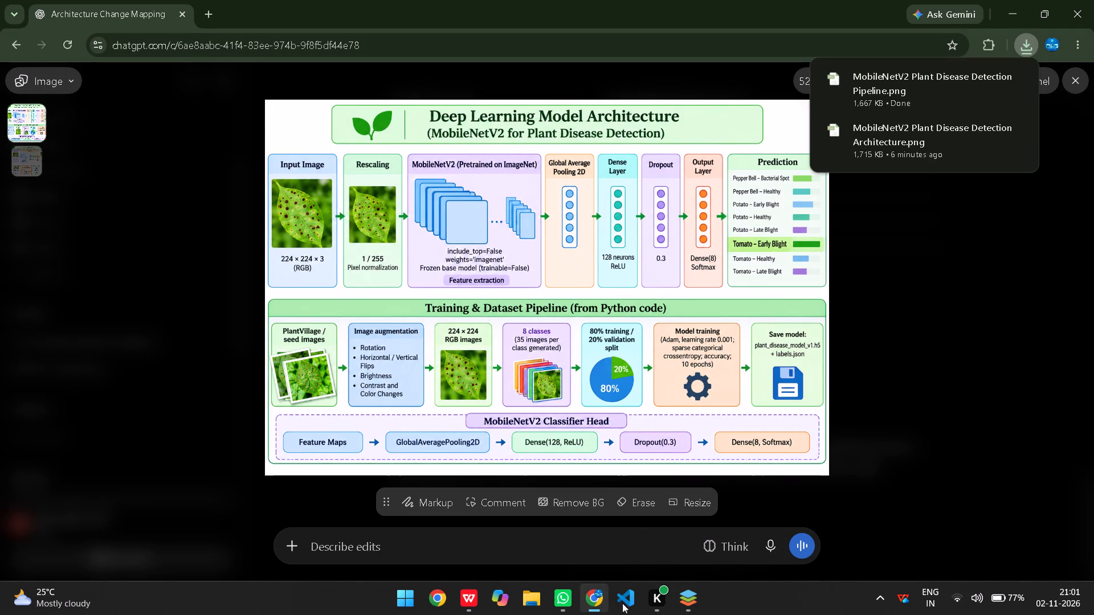
In ONLYOFFICE, insert the image file MobileNetV2 Plant Disease Detection Pipeline from the Downloads folder onto slide 11.
left_click(687, 601)
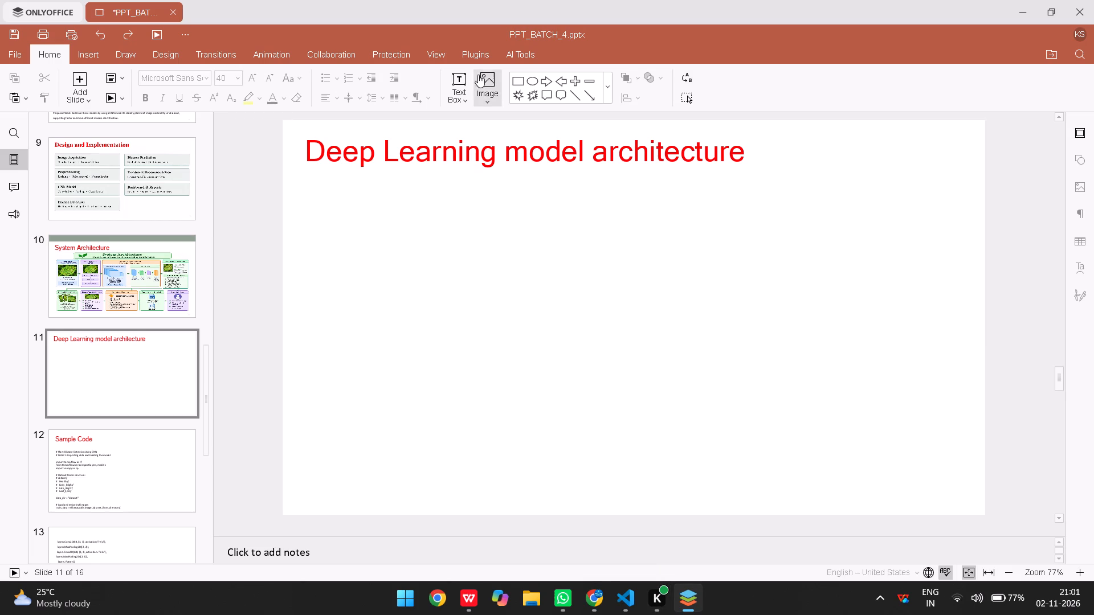
left_click(485, 88)
left_click(517, 136)
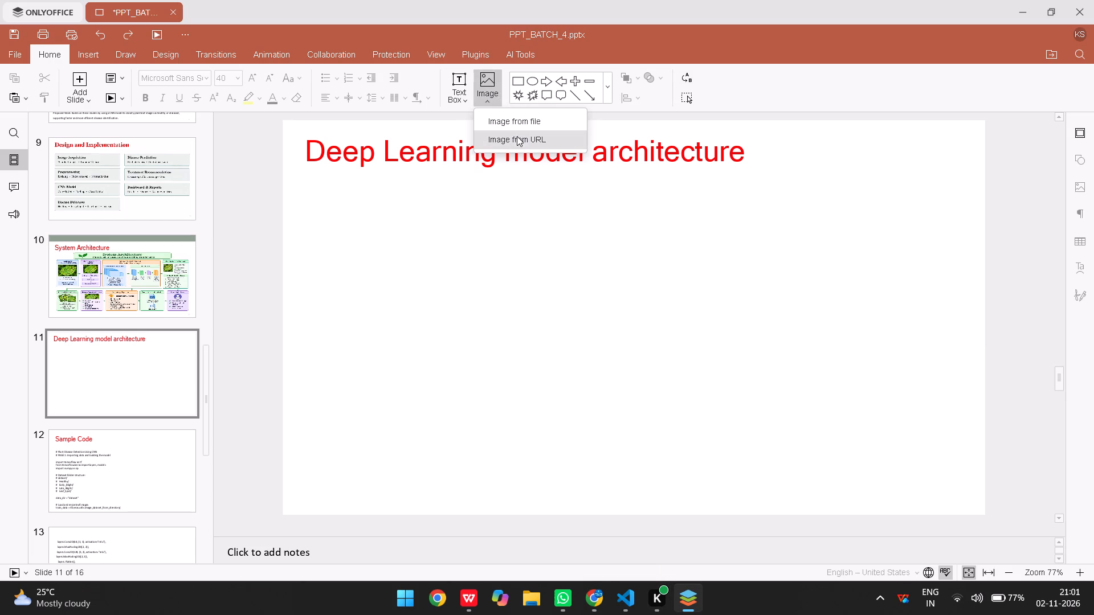
left_click(561, 323)
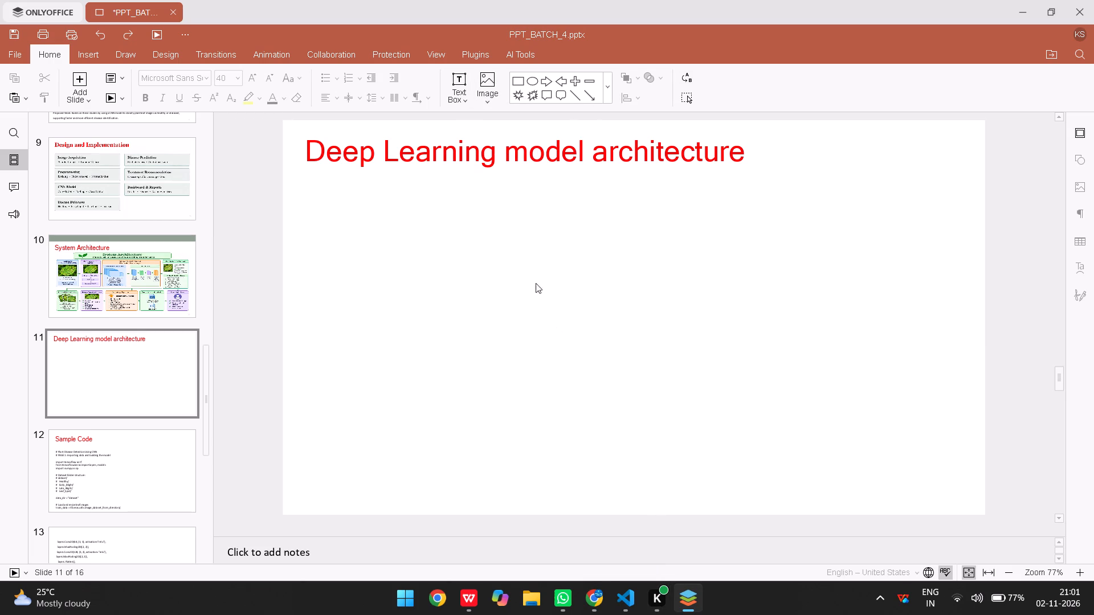
left_click(488, 99)
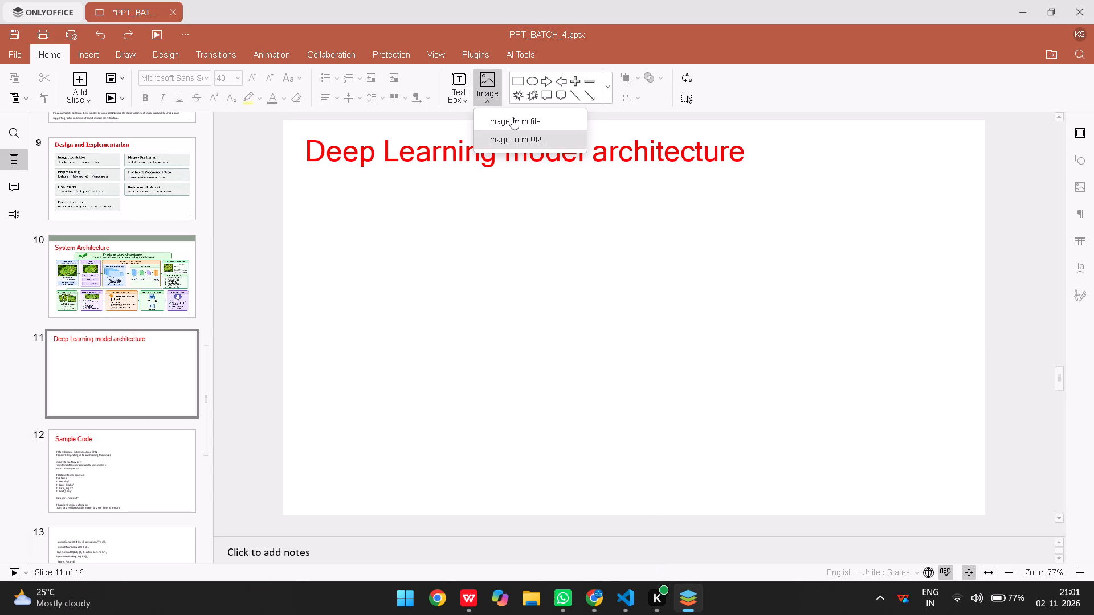
left_click(512, 117)
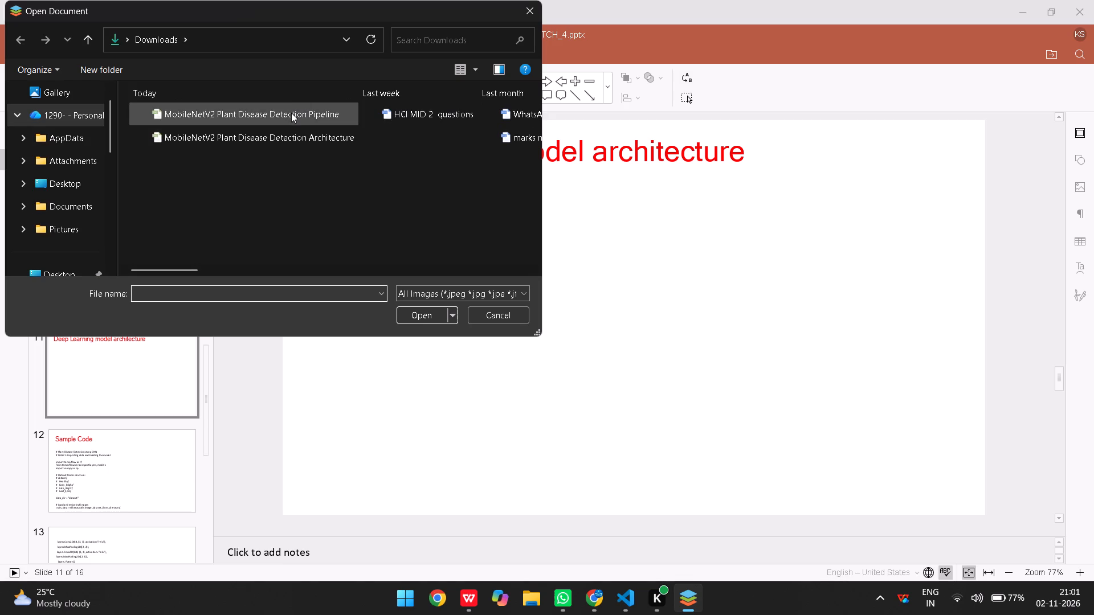
left_click(291, 113)
left_click(418, 317)
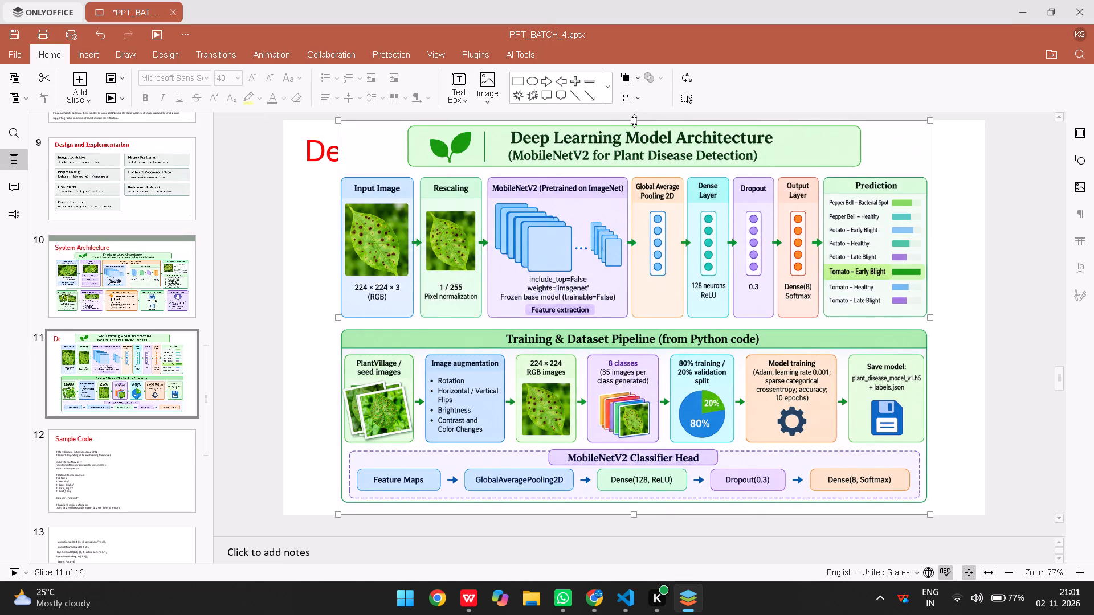
Resize the inserted picture to start below the slide title, end slightly above the slide's bottom edge, and extend wider on both sides.
left_click_drag(634, 122, 624, 177)
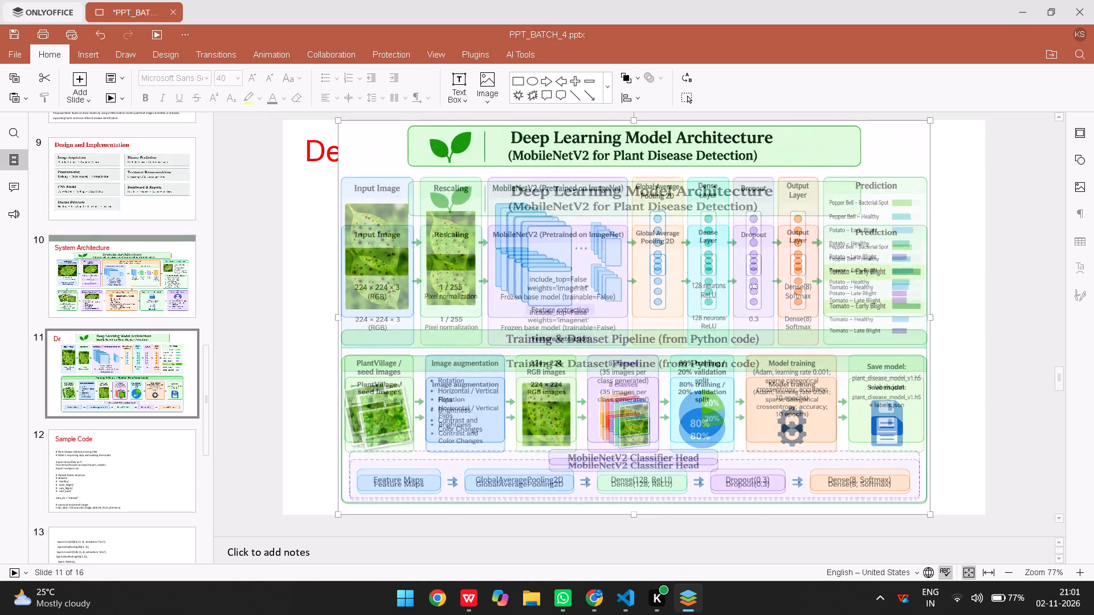
left_click_drag(624, 177, 623, 175)
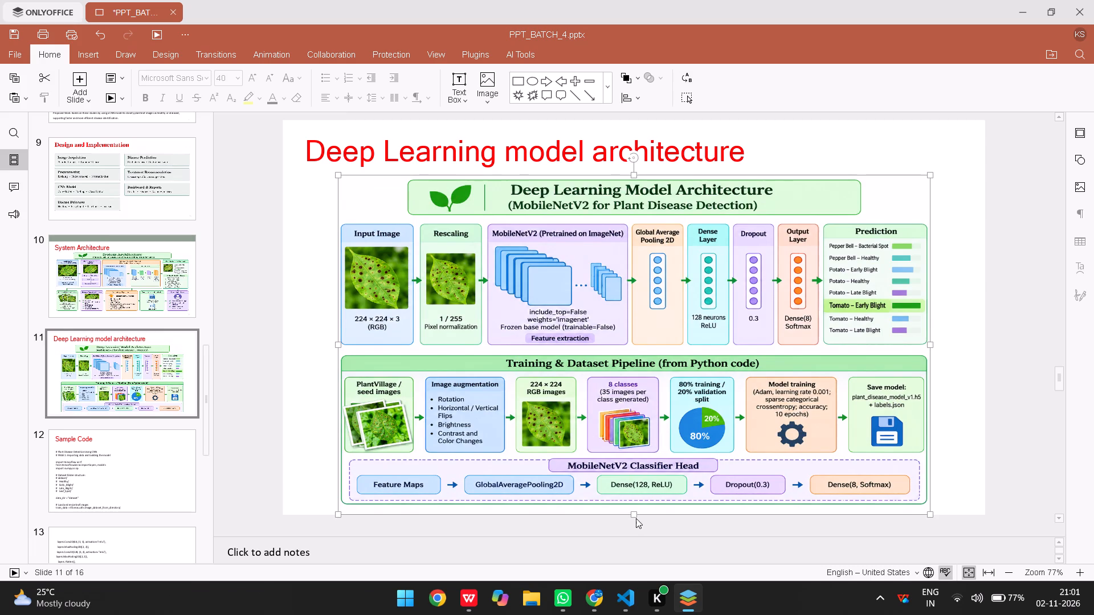
left_click_drag(634, 513, 619, 498)
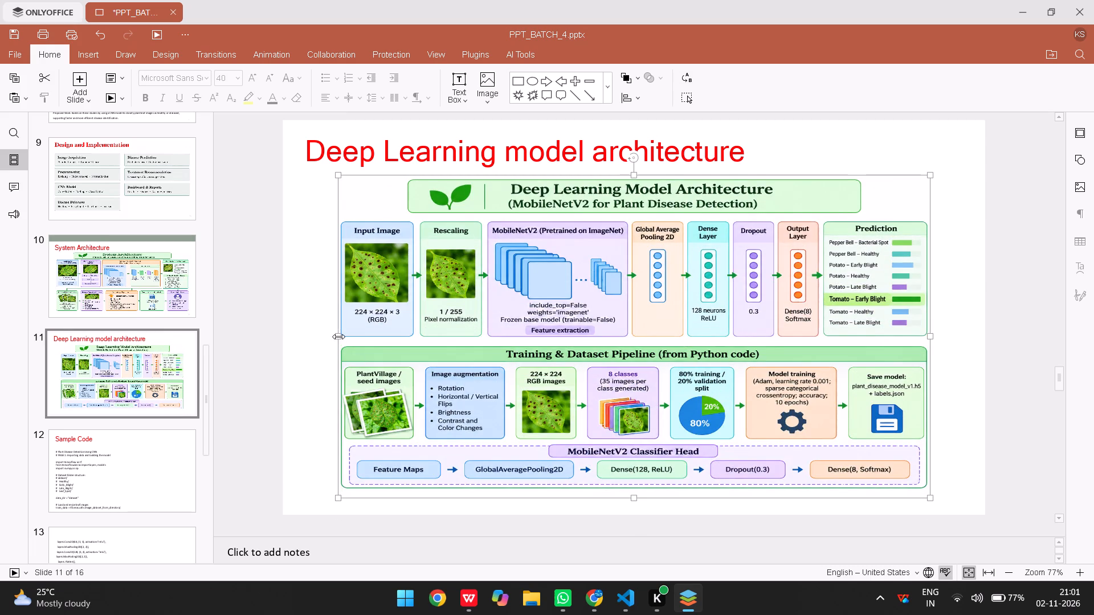
left_click_drag(338, 337, 309, 339)
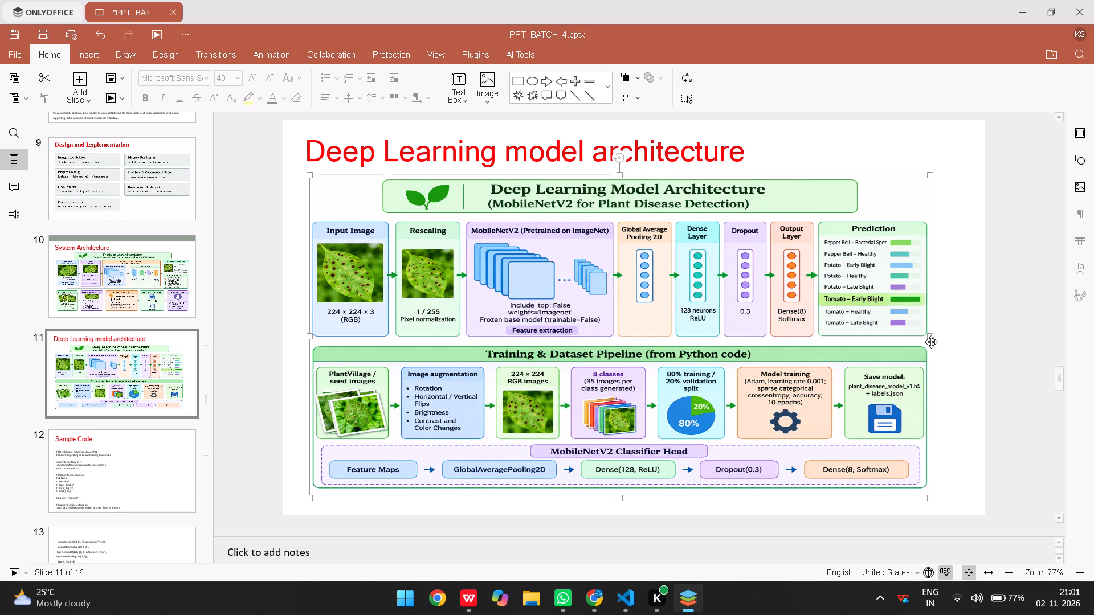
left_click_drag(931, 337, 947, 337)
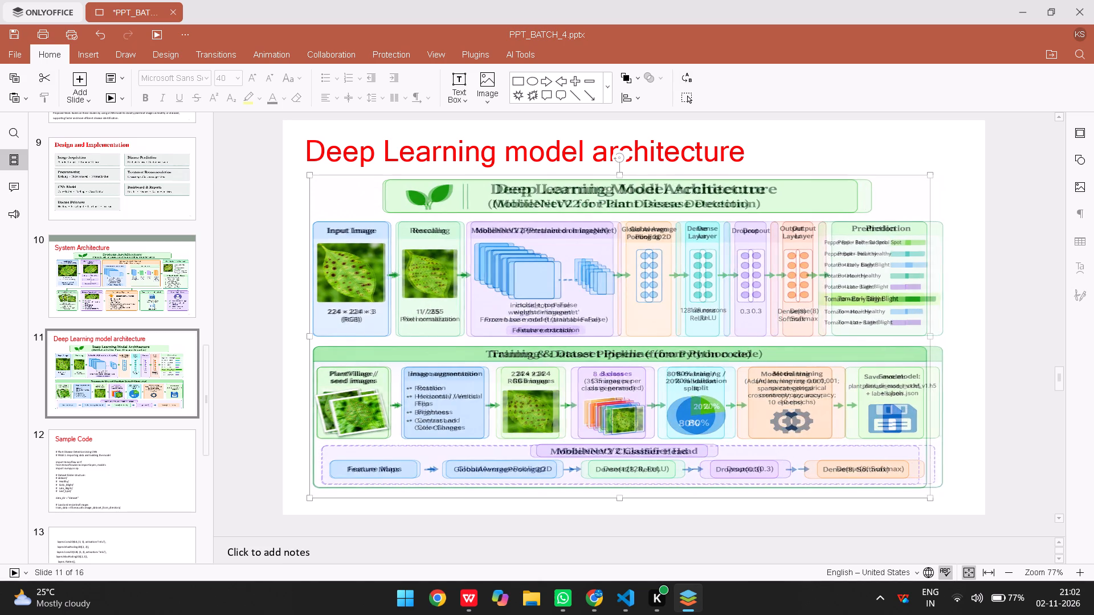
left_click_drag(947, 337, 948, 335)
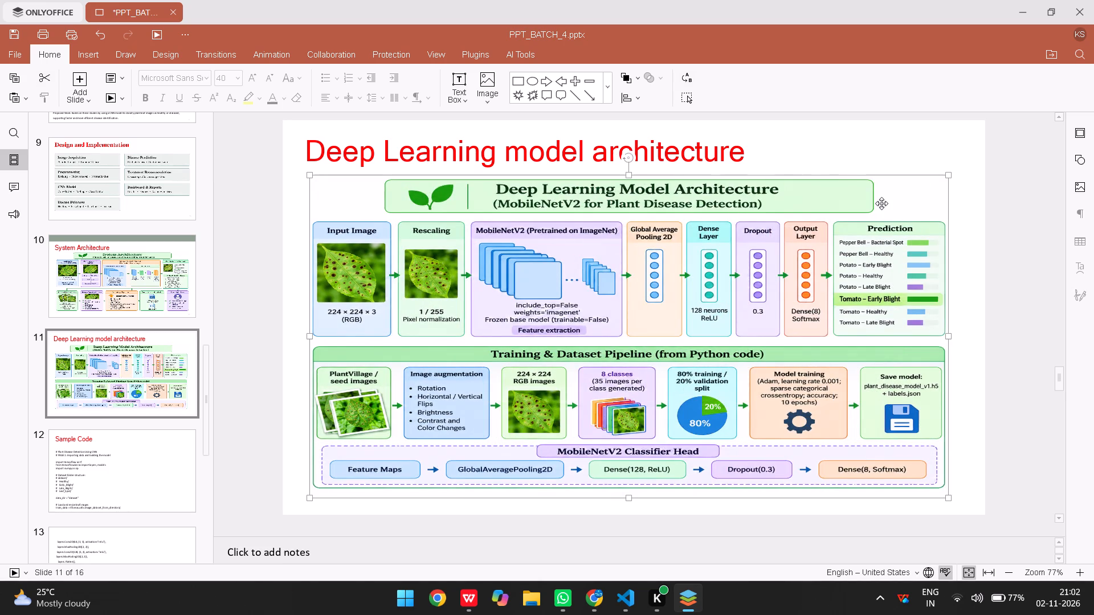
left_click(867, 151)
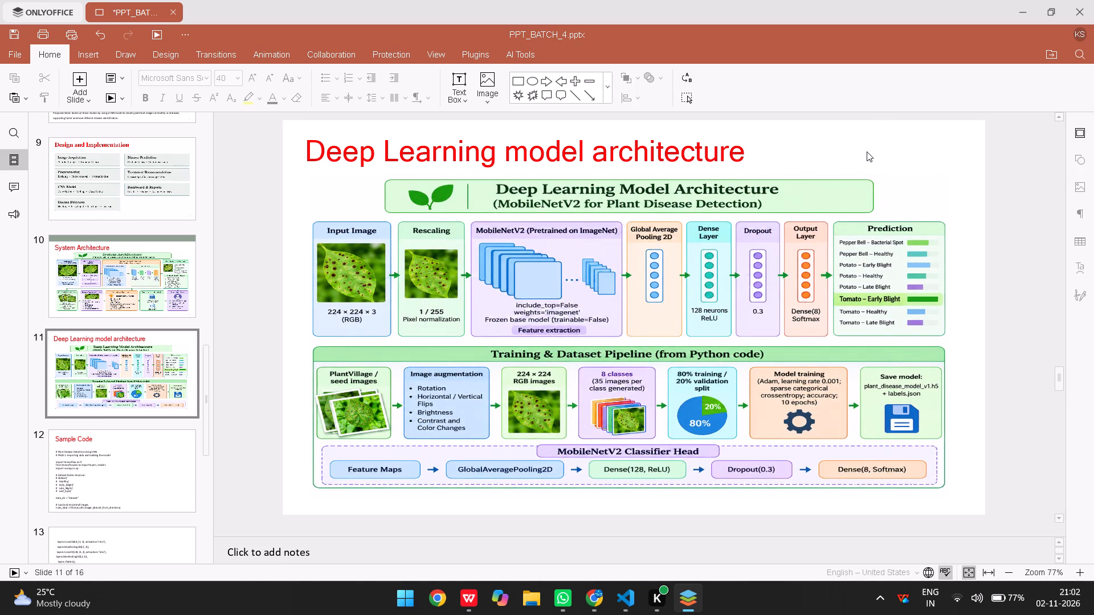
left_click(861, 102)
Review the presentation's slides from Sample Code to the closing slide, and back through to the title slide.
left_click(92, 458)
key("Down")
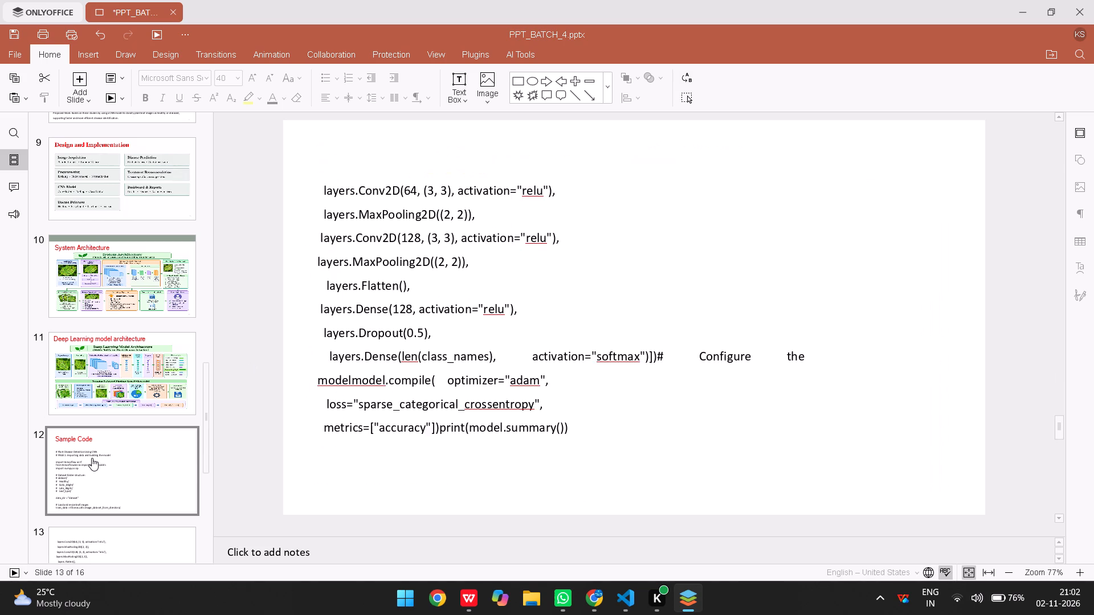
key("Down")
key("Down")
key("Down")
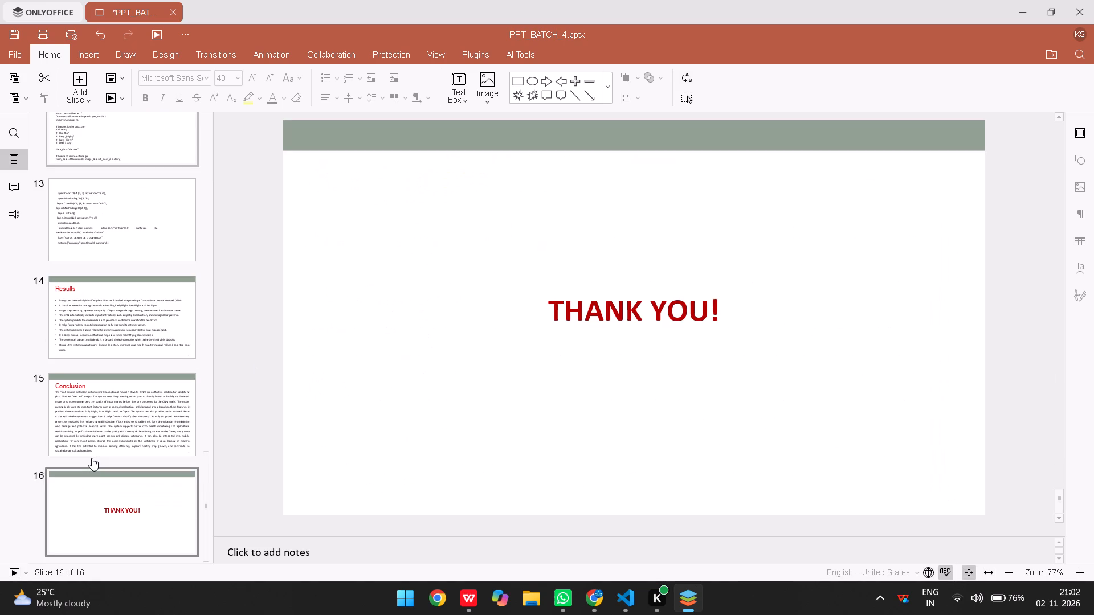
key("Up")
key("Up")
key("Up")
key("Up")
key("Up")
key("Up")
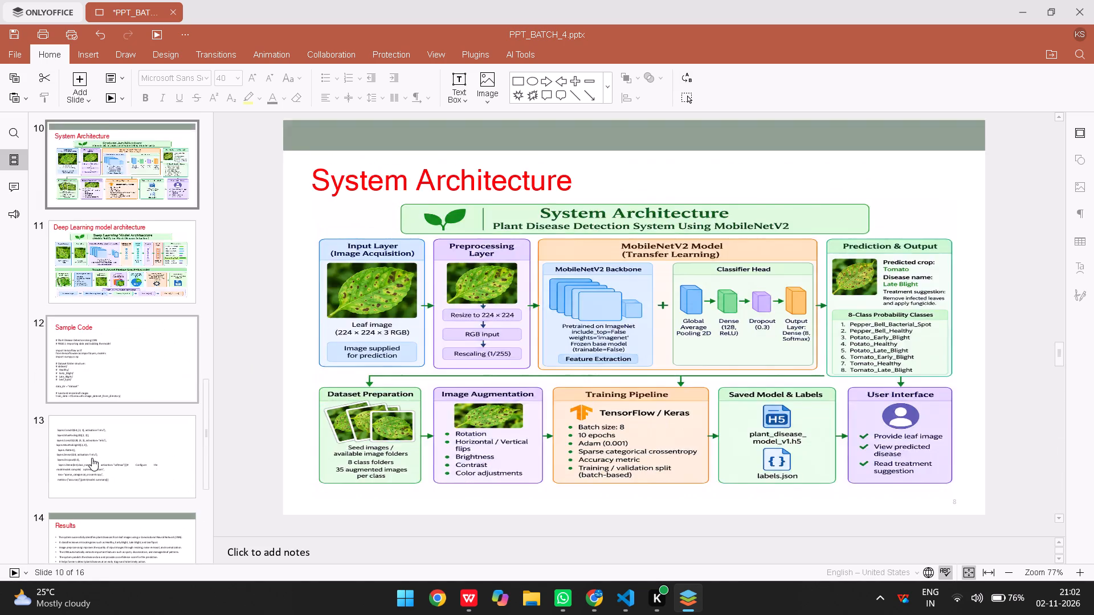
key("Up")
key("Up")
key("Down")
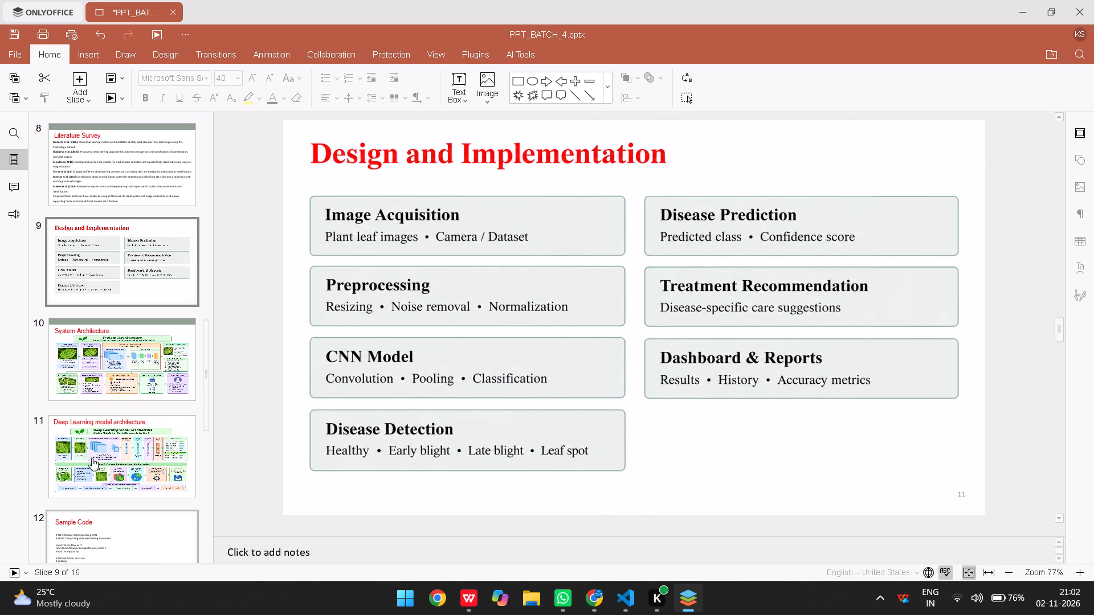
key("Up")
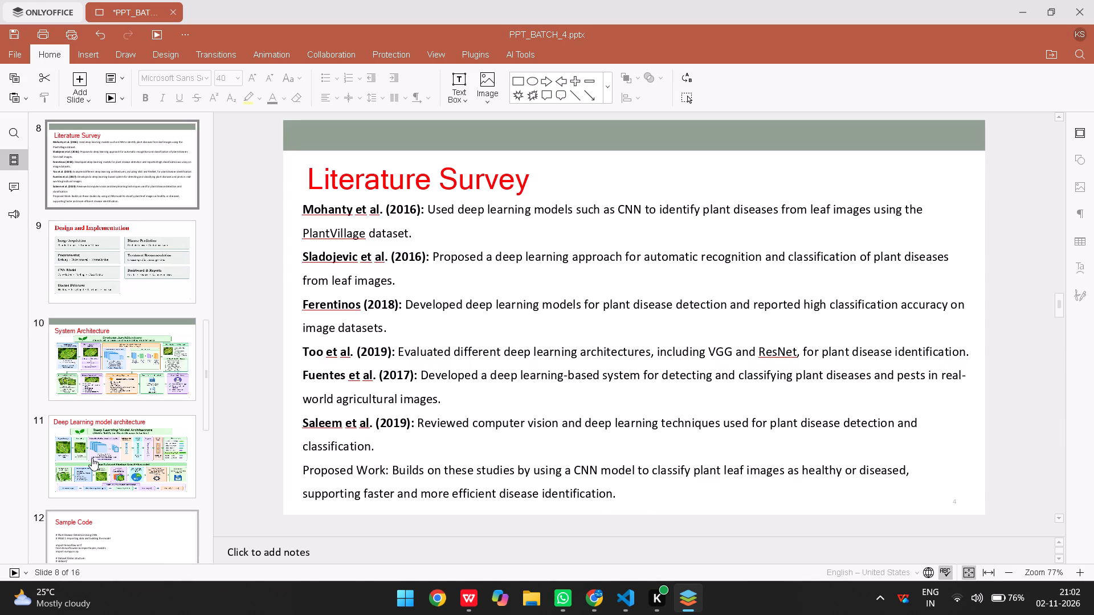
key("Up")
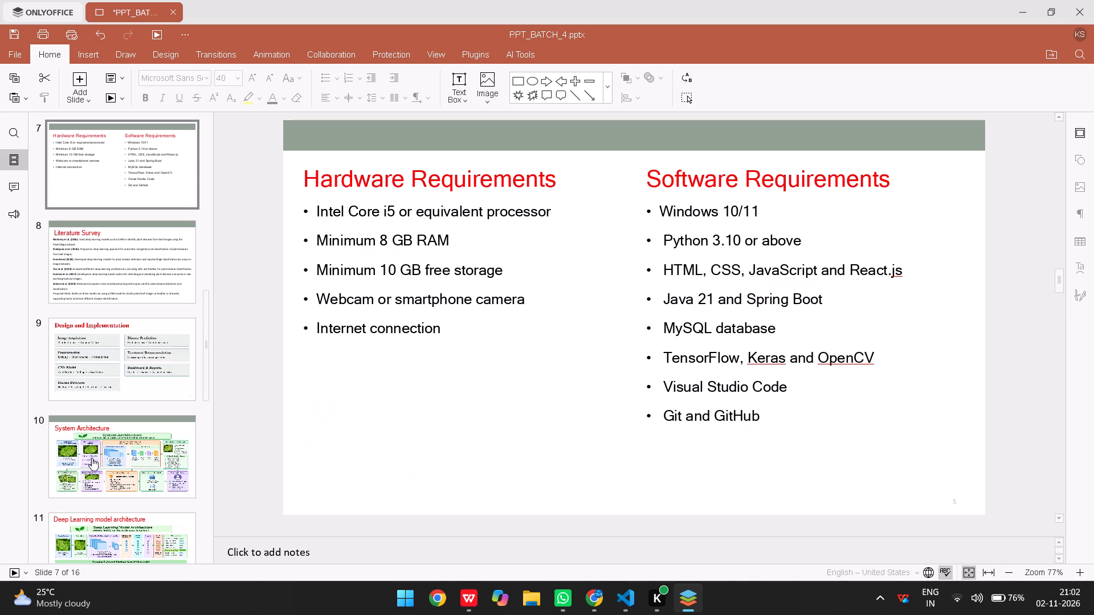
key("Up")
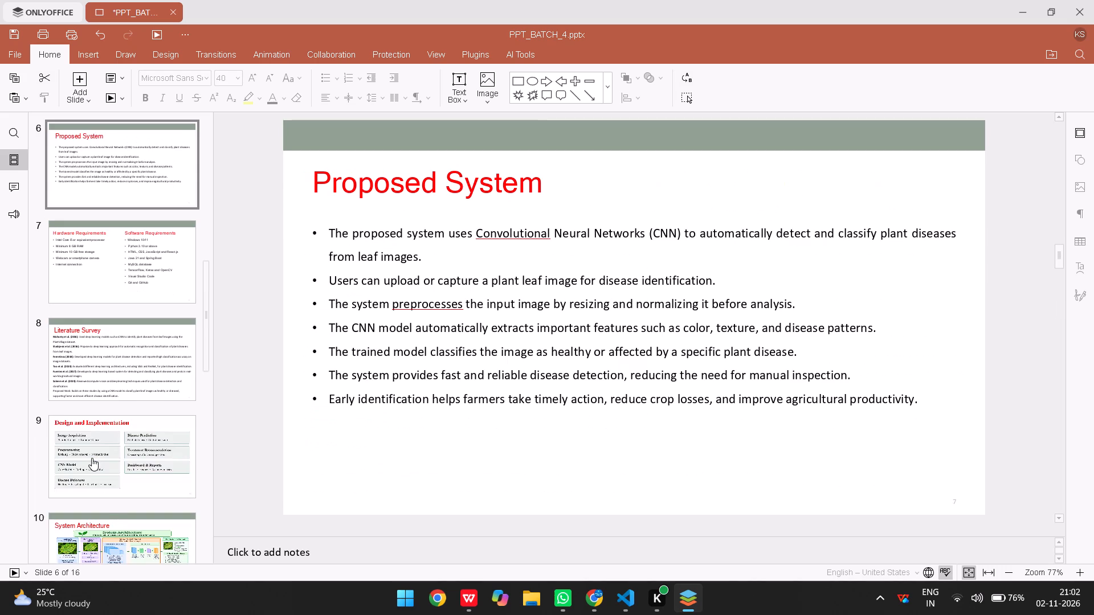
key("Up")
key("Up")
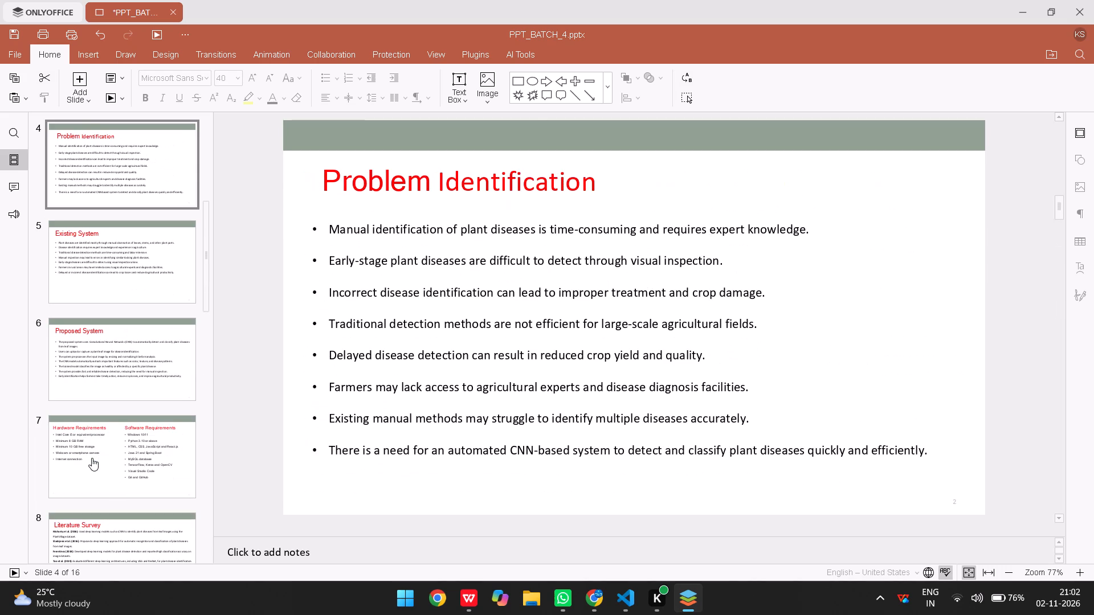
key("Up")
key("Up")
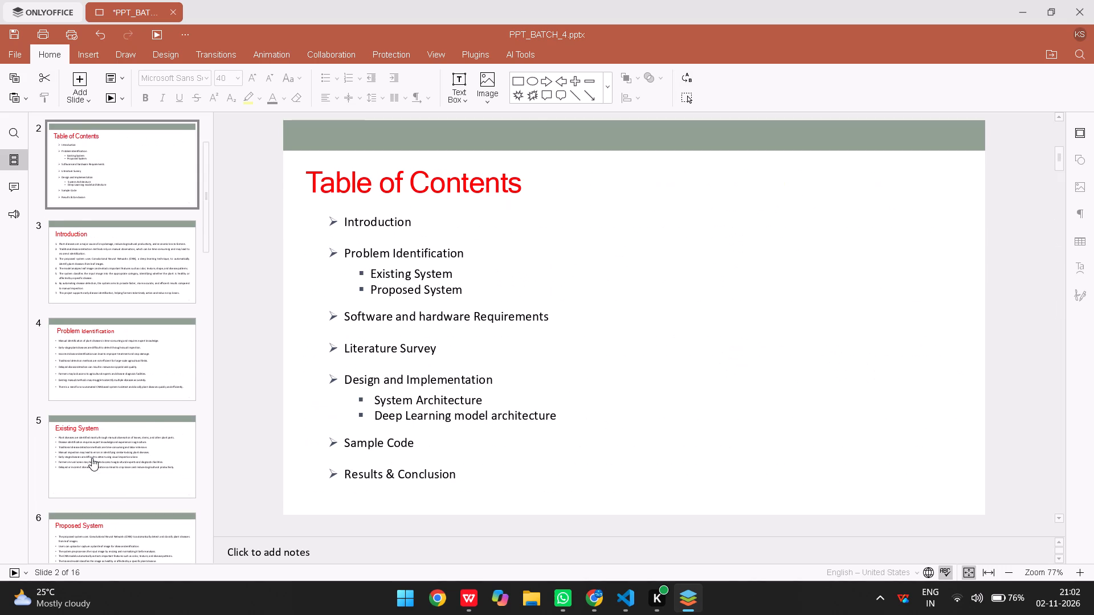
key("Up")
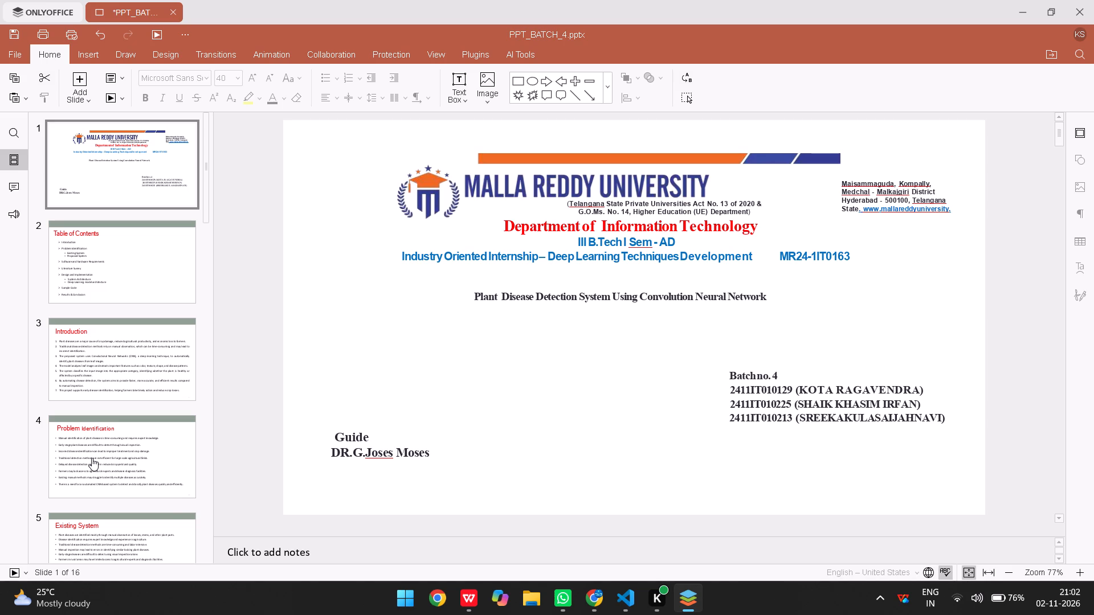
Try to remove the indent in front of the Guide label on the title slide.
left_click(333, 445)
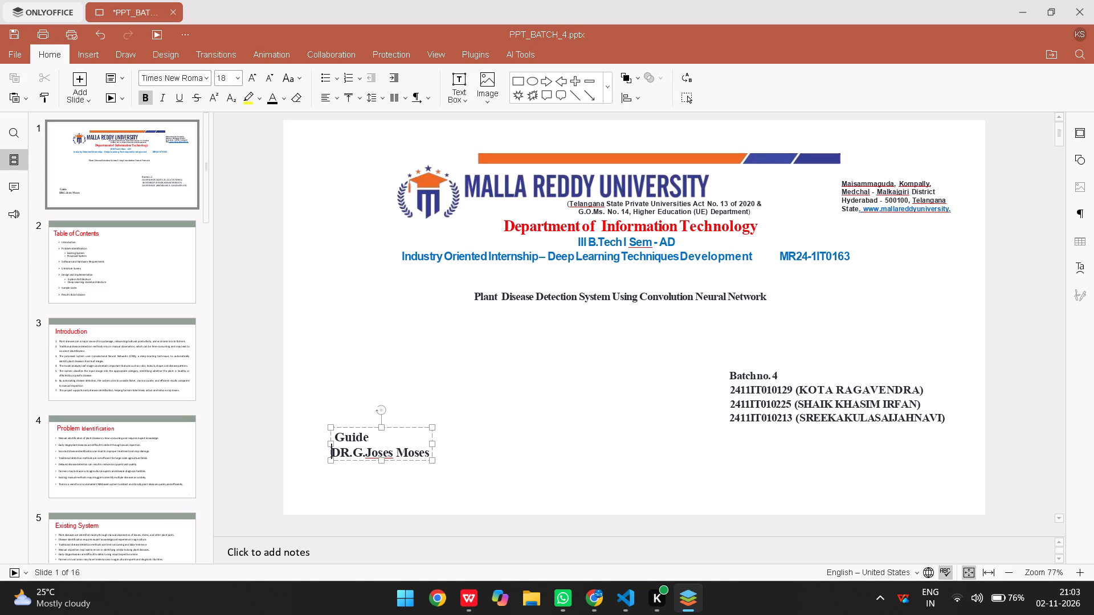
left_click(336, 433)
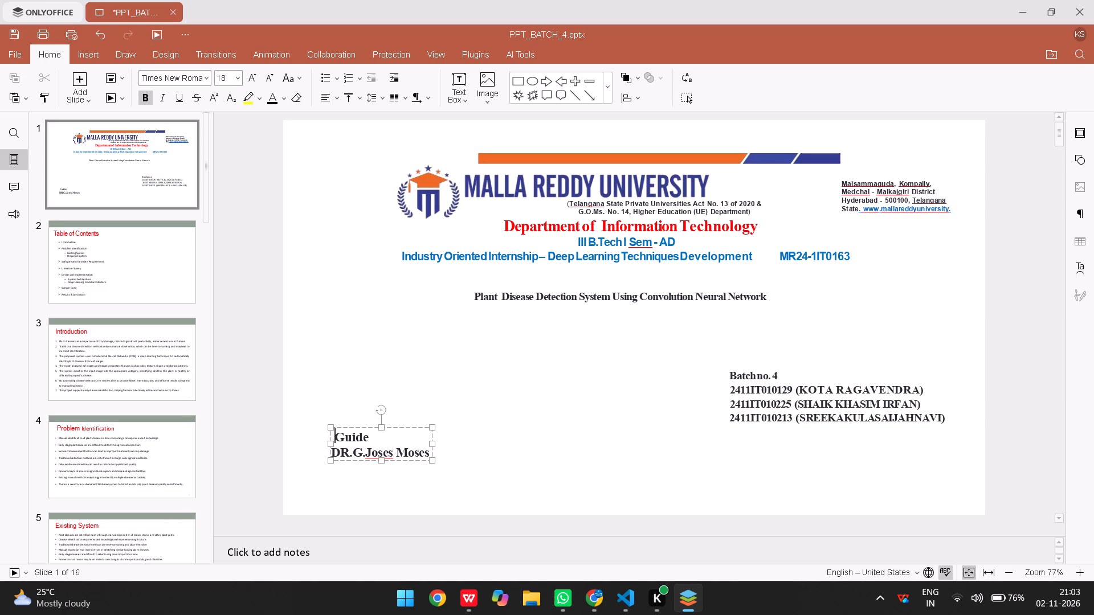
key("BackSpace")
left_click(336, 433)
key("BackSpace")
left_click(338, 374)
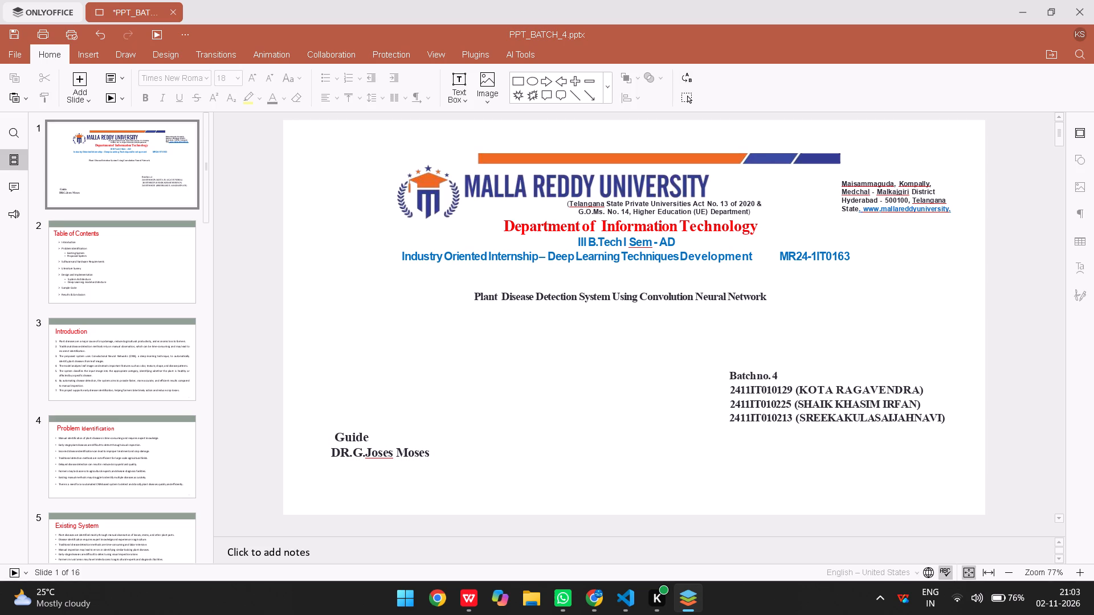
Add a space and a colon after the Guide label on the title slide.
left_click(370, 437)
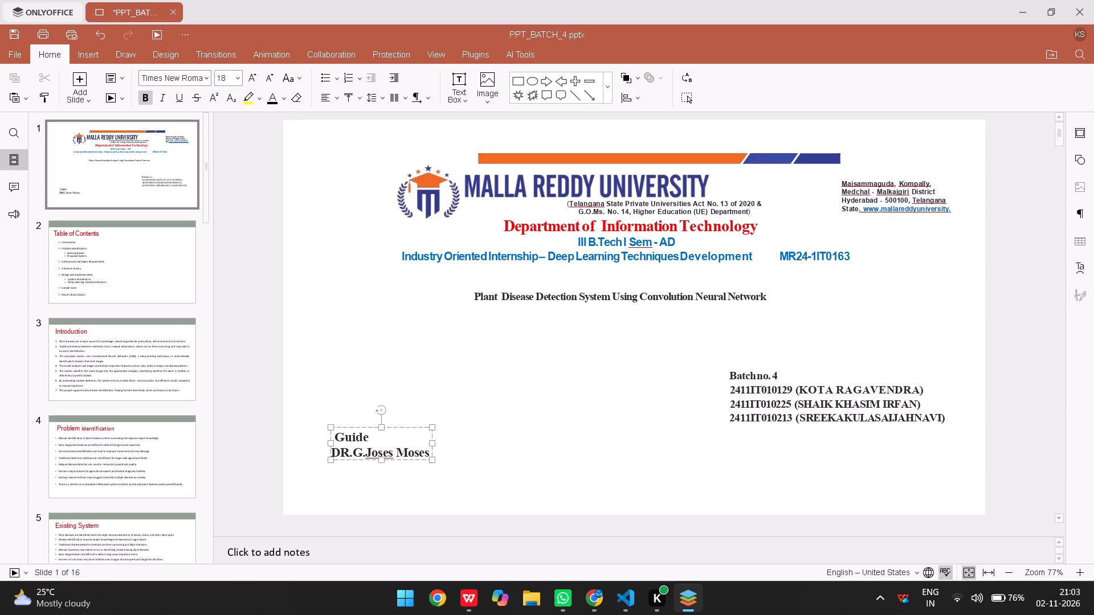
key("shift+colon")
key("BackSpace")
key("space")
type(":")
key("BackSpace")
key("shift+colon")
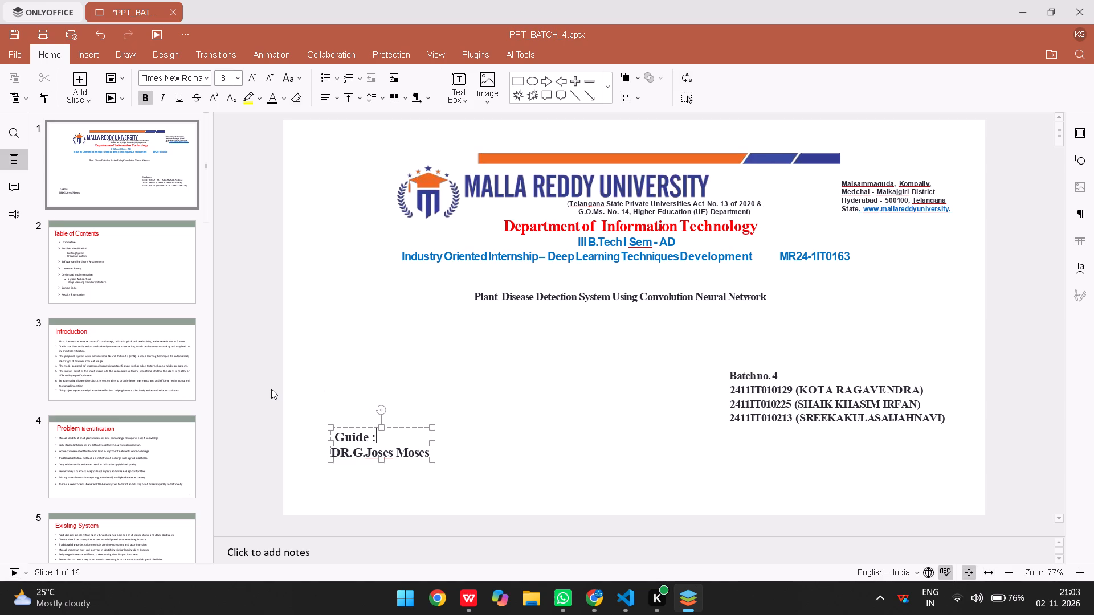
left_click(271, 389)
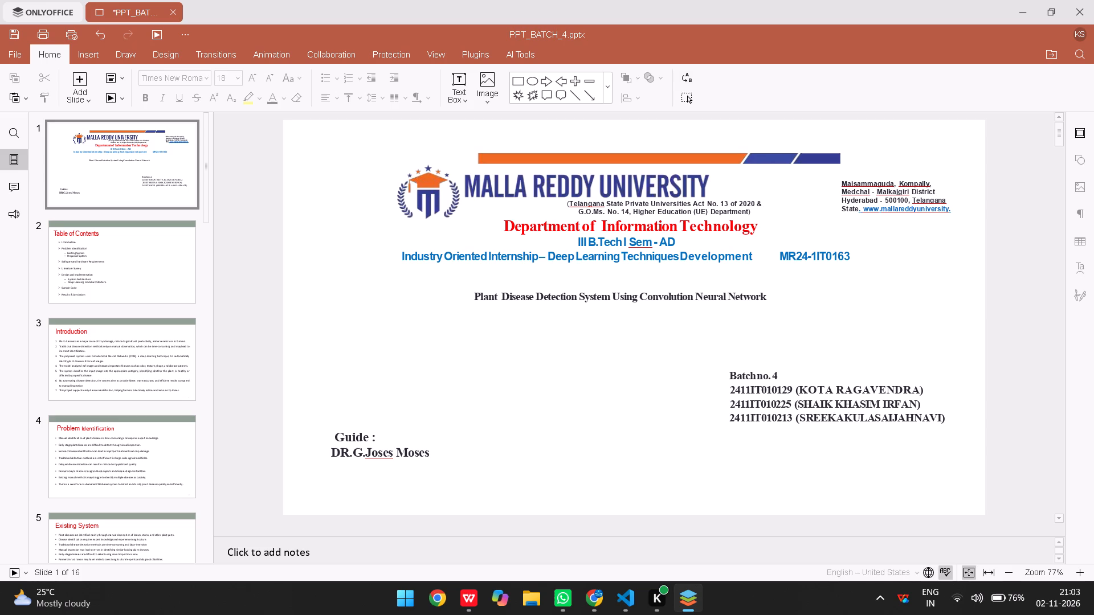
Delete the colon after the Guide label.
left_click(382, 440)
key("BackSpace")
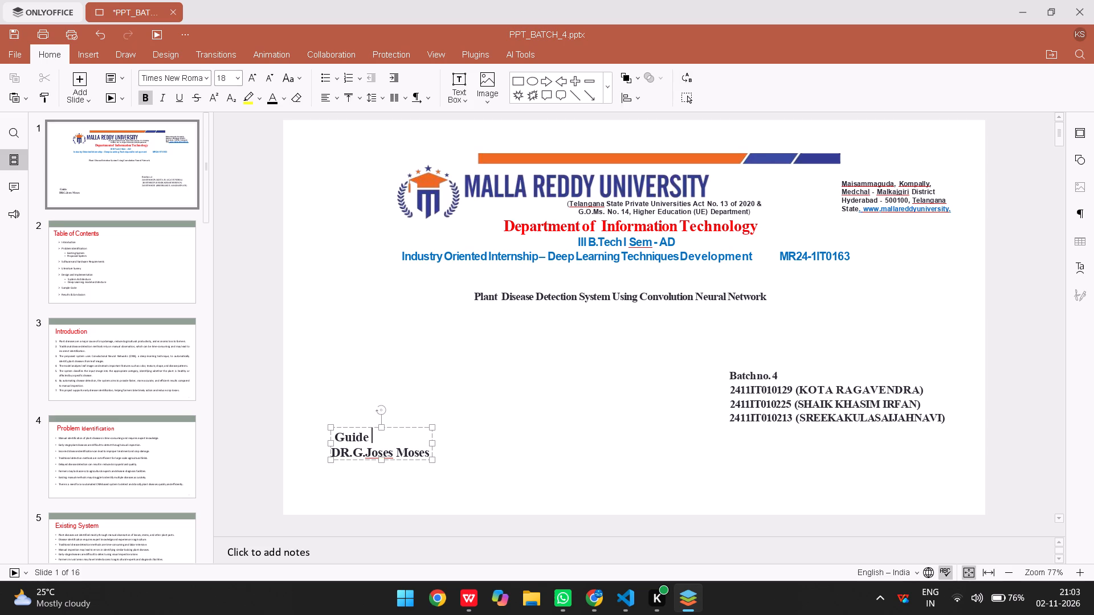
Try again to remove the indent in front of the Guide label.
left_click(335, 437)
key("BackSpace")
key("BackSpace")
Widen the Guide text box slightly on its left side so its text sits a little closer to the slide's left edge.
left_click_drag(332, 444, 326, 444)
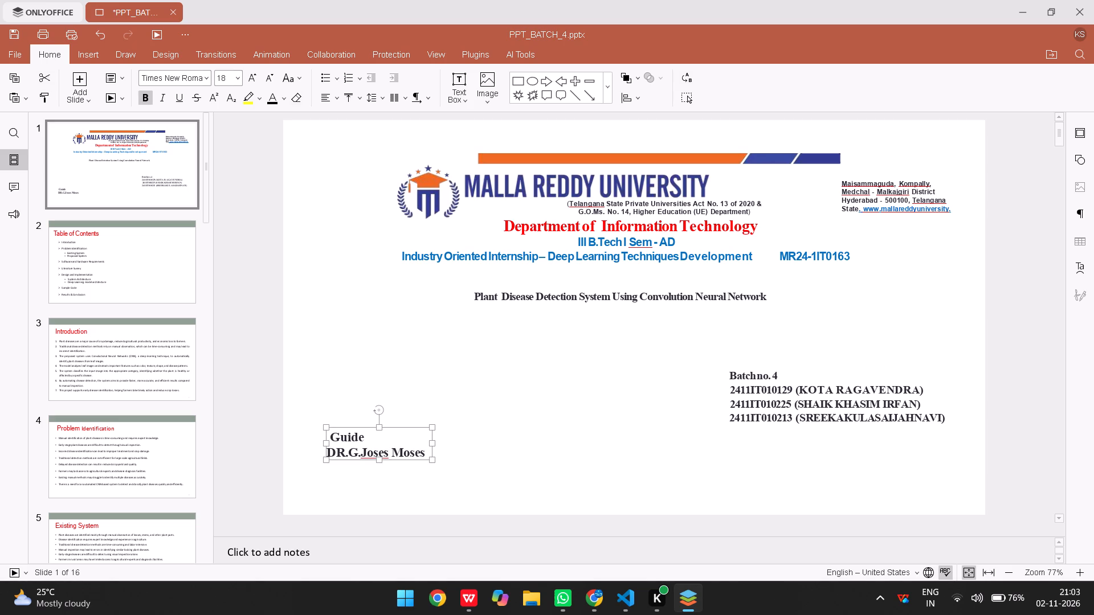
left_click(331, 437)
left_click(377, 370)
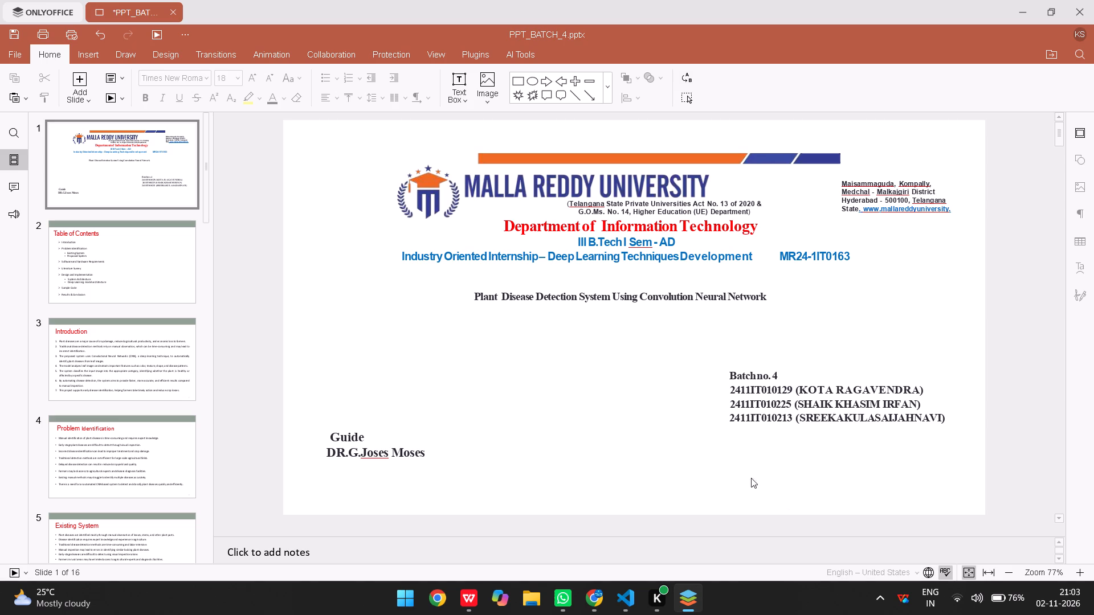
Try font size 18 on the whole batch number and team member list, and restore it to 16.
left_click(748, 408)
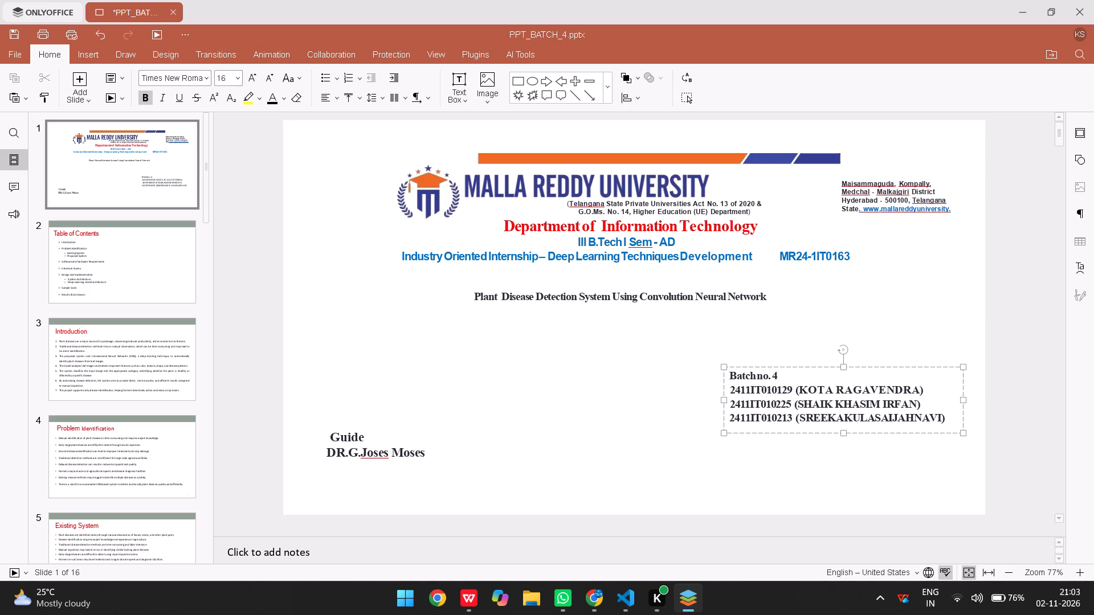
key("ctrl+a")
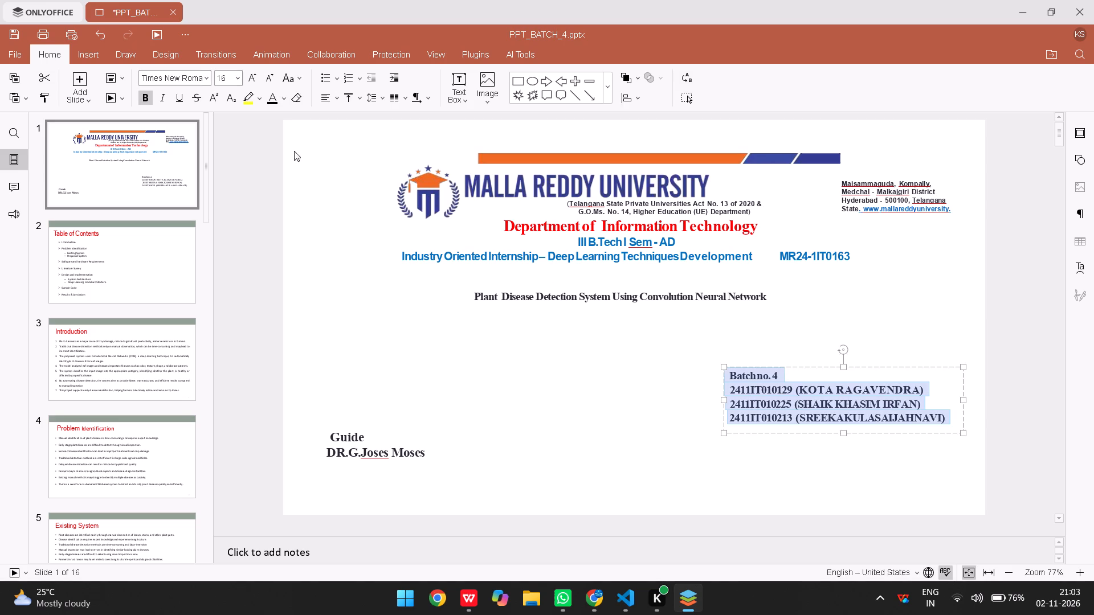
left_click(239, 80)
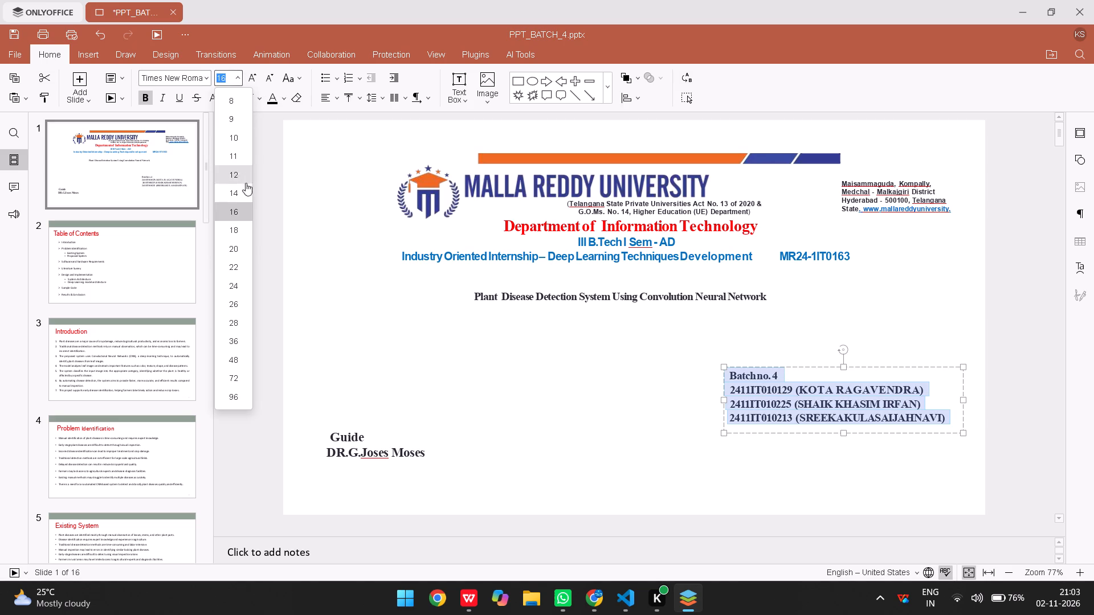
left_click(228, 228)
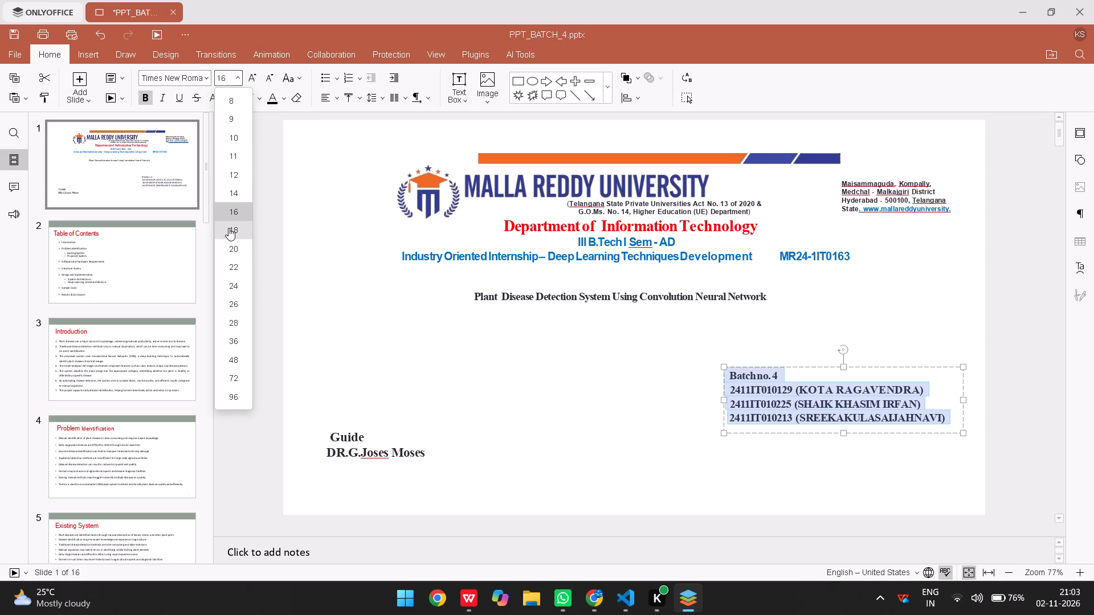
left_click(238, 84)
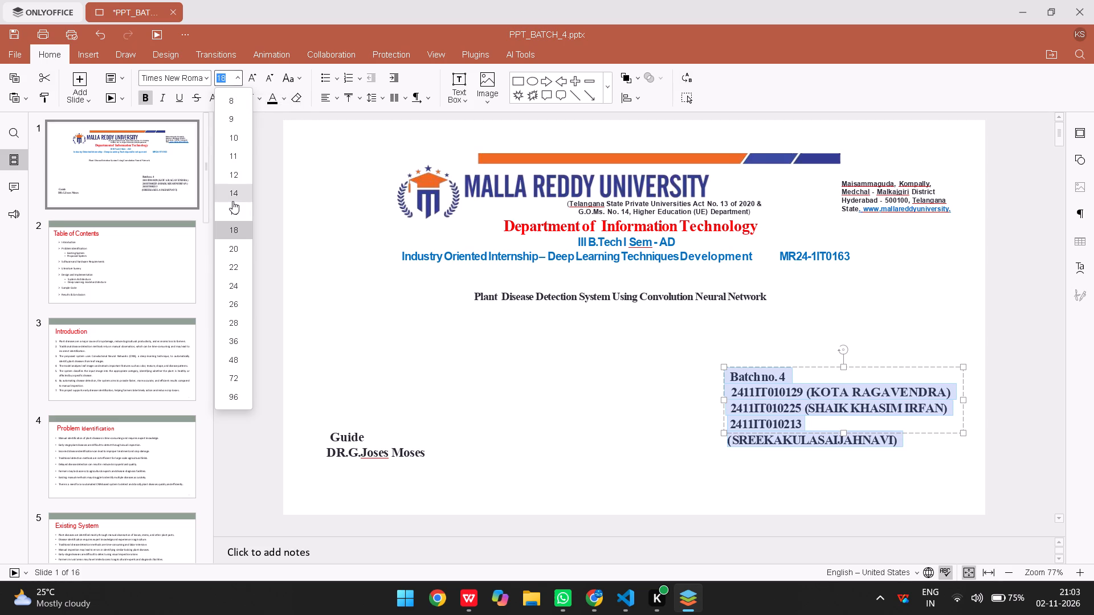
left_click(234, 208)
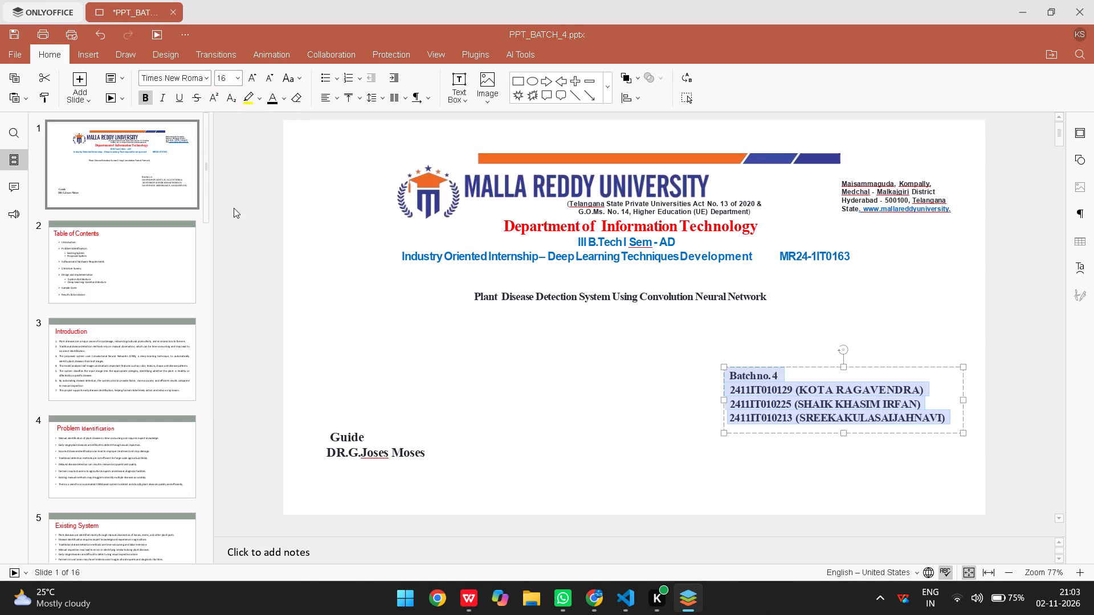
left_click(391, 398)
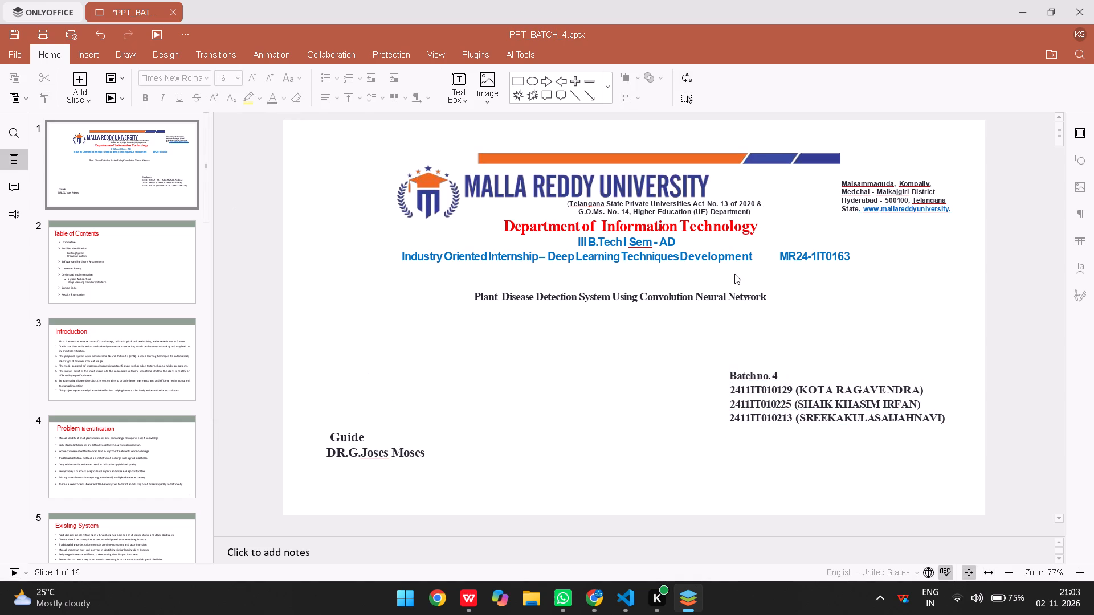
Set the font size of the project title, Plant Disease Detection System Using Convolution Neural Network, to 18.
left_click(758, 297)
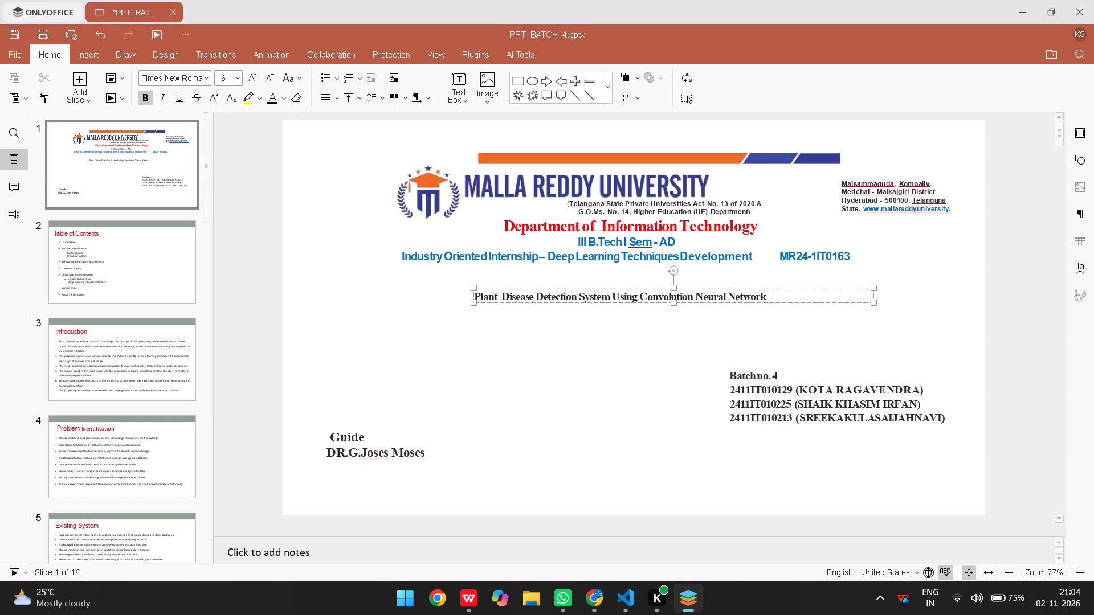
left_click(775, 297)
key("ctrl+a")
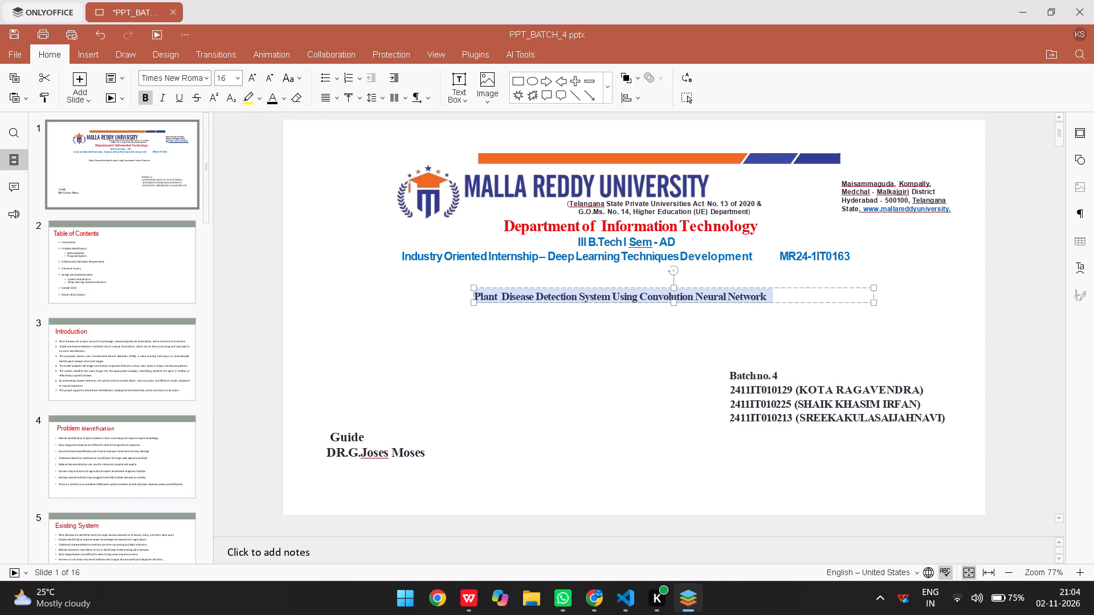
left_click(238, 83)
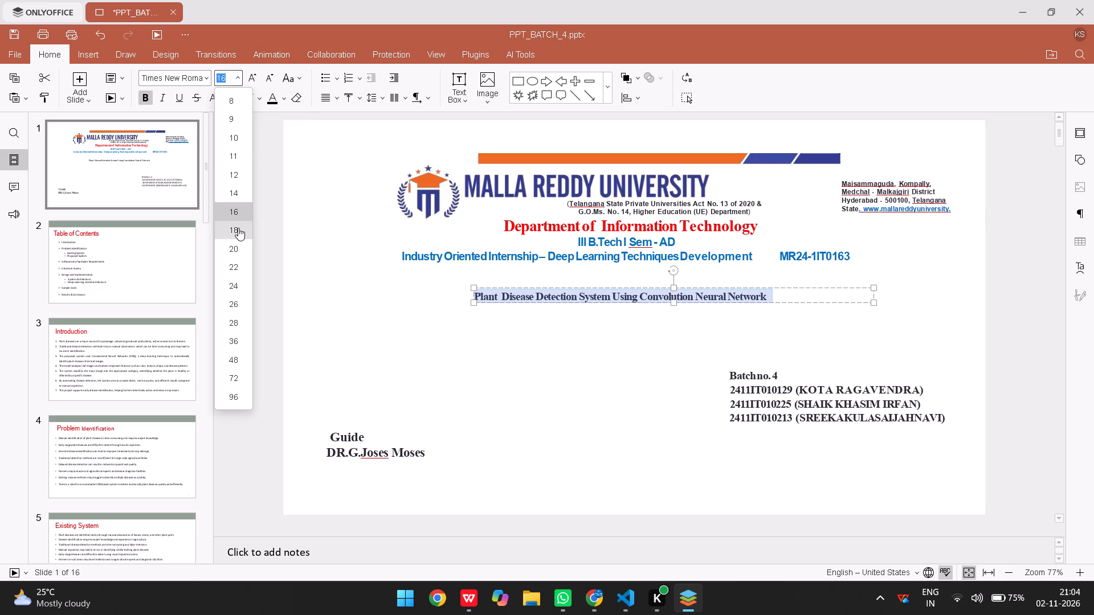
left_click(238, 228)
left_click(394, 395)
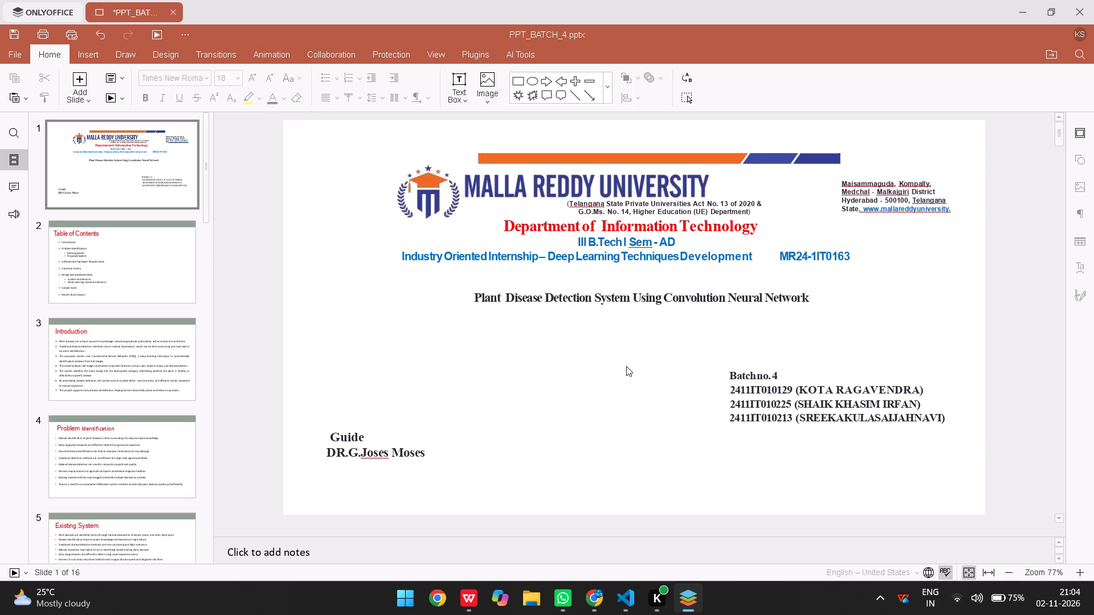
Enlarge the Malla Reddy University banner picture slightly by extending its left and top edges outward.
left_click(649, 186)
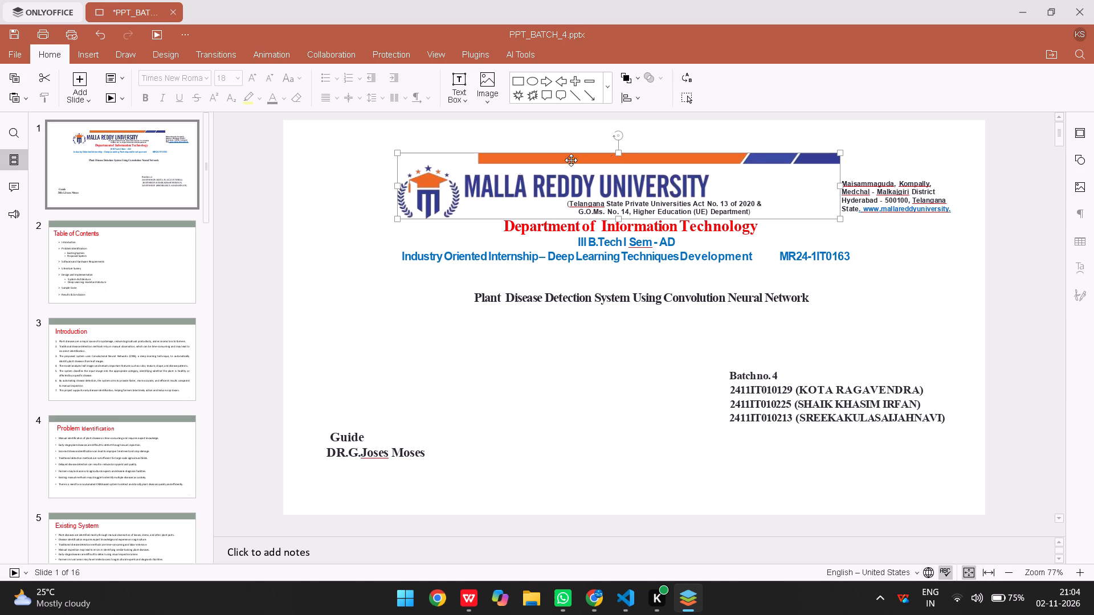
left_click_drag(397, 187, 381, 192)
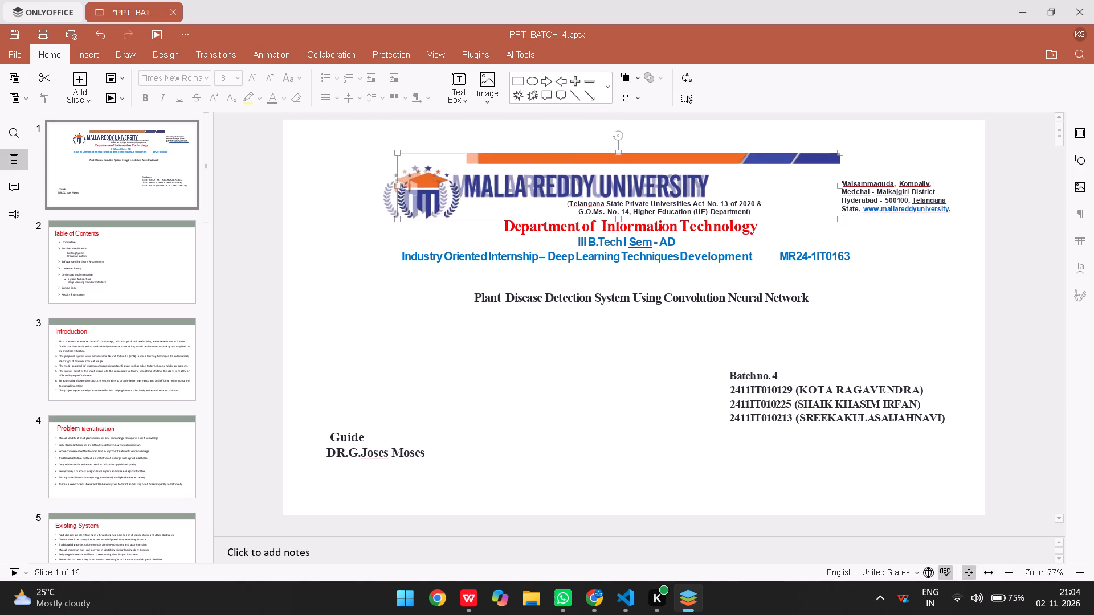
left_click_drag(381, 192, 377, 192)
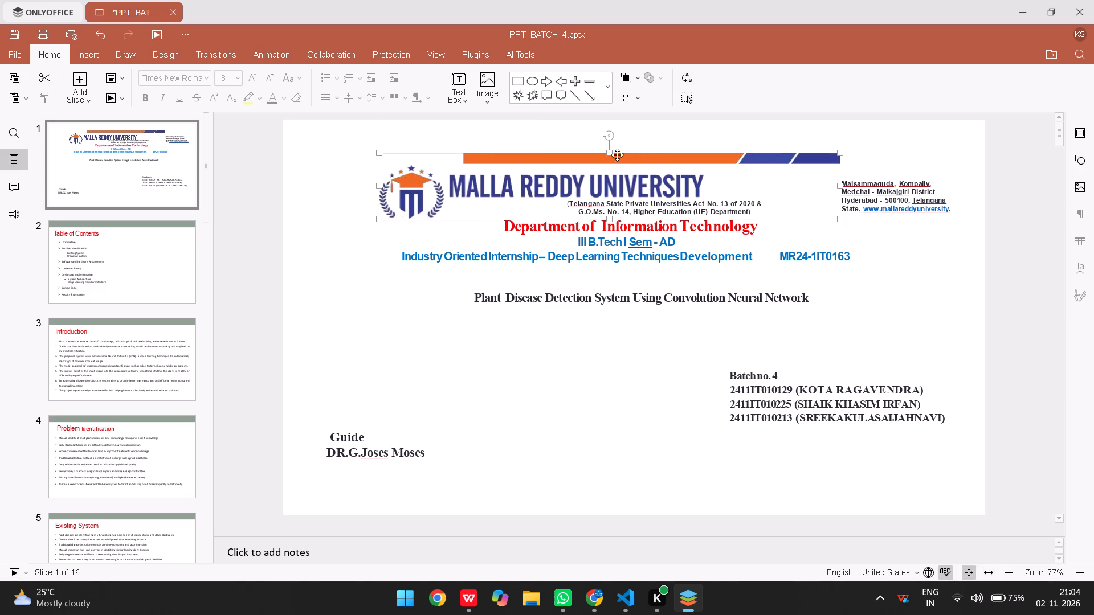
left_click_drag(609, 154, 606, 147)
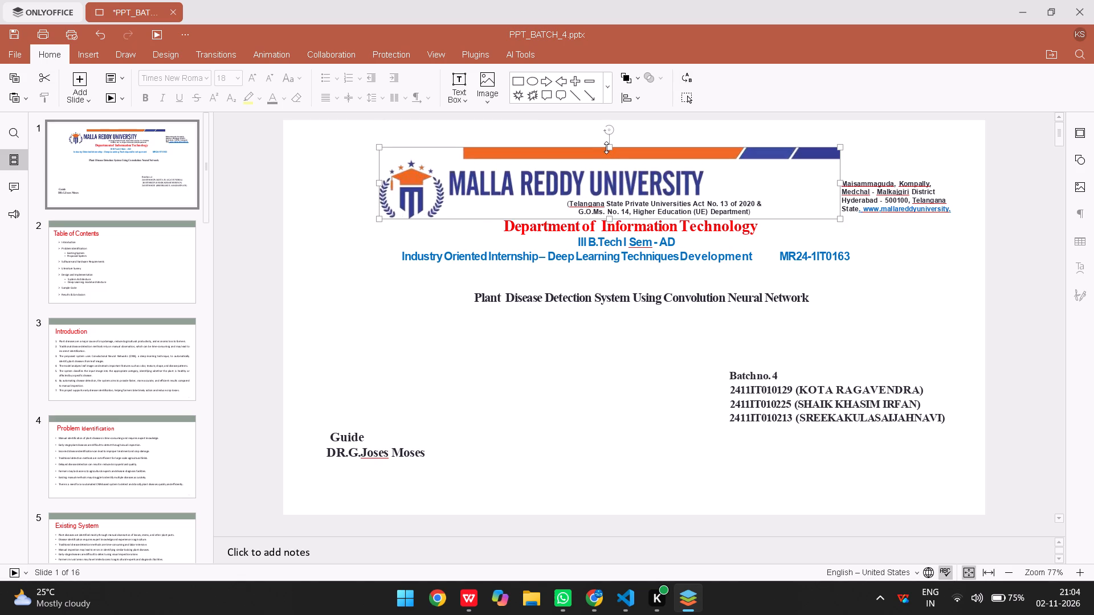
Move the university address text box slightly right and down so its bottom lines up with the banner picture's bottom edge.
left_click(859, 195)
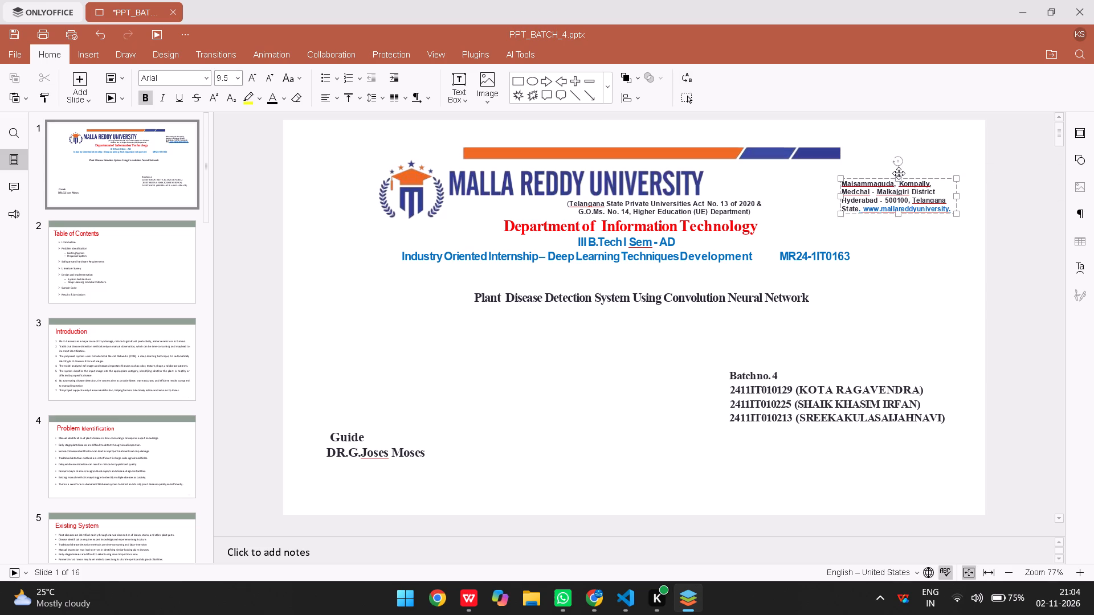
left_click_drag(899, 173, 901, 177)
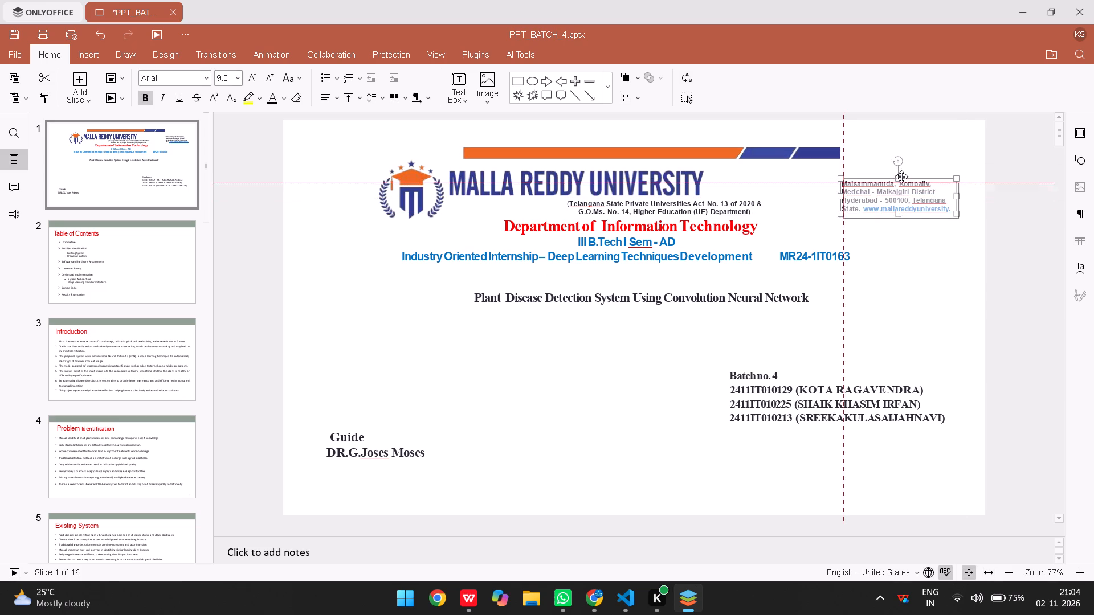
left_click_drag(901, 177, 900, 178)
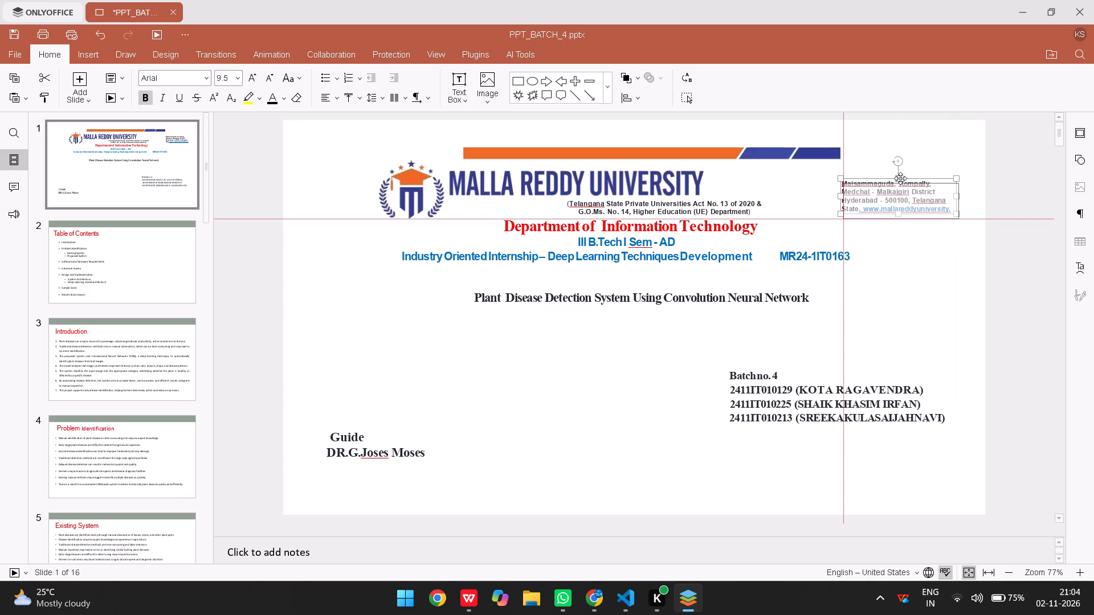
left_click(864, 150)
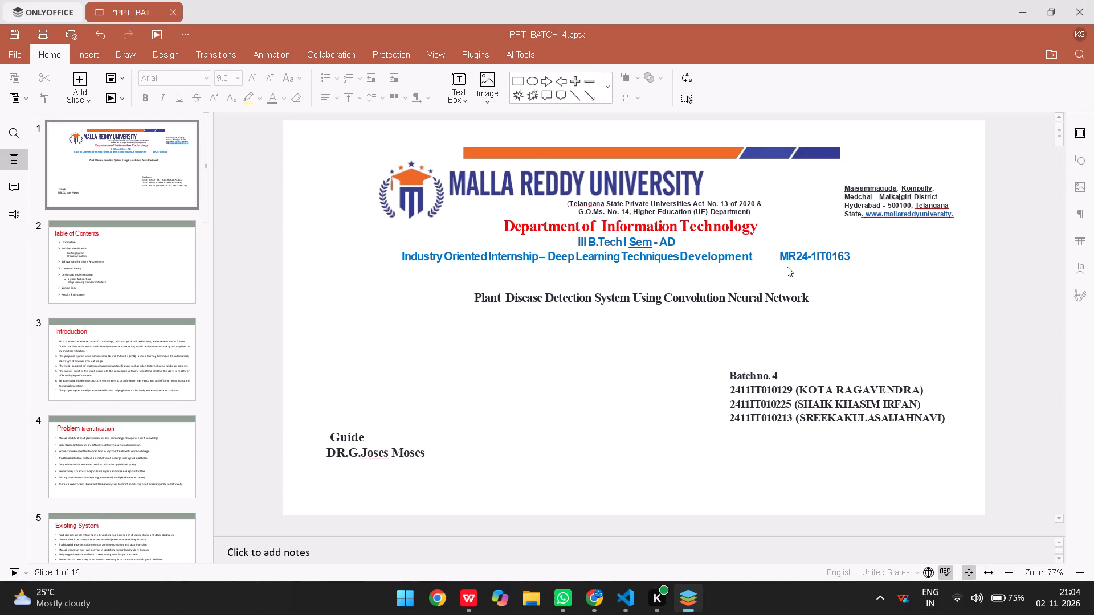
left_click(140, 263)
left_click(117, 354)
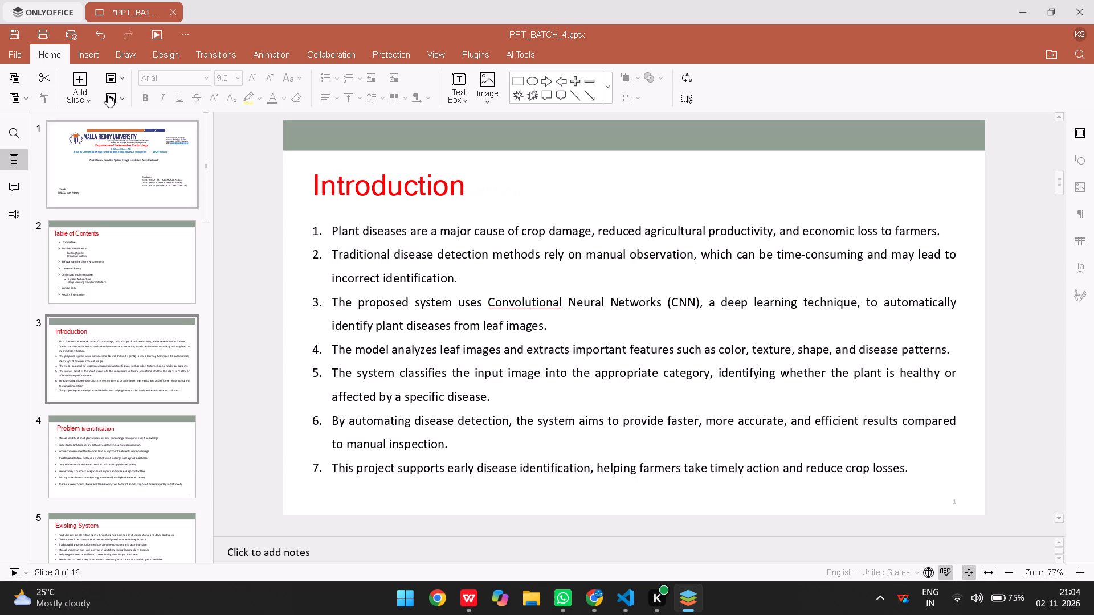
Save a copy of the presentation in the Downloads folder as FINAL_AD_EXTERNAL_PPT in .pptx format.
left_click(12, 52)
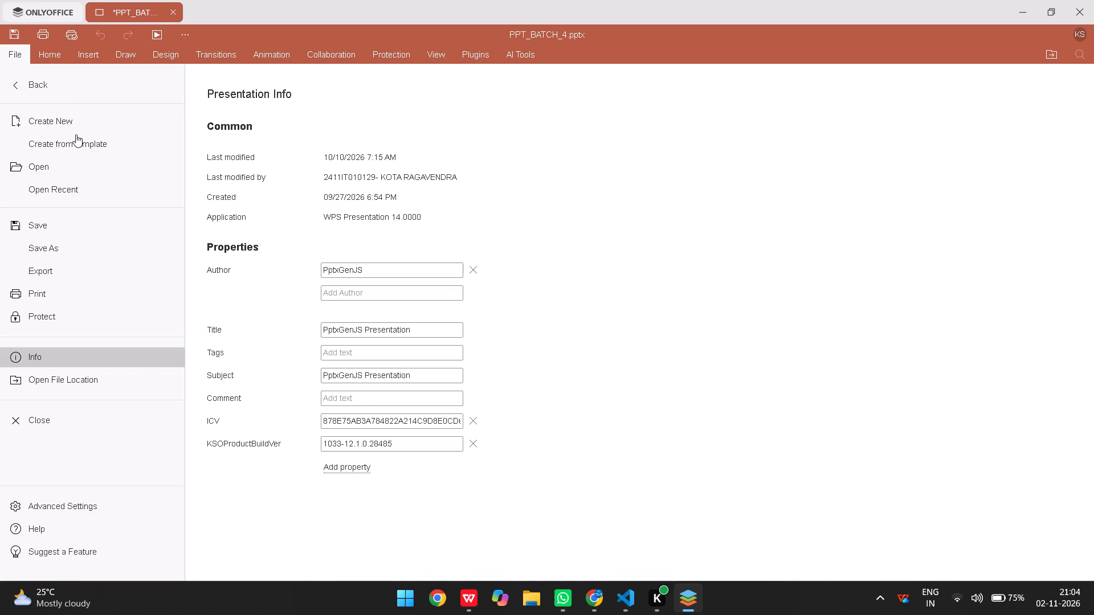
left_click(57, 245)
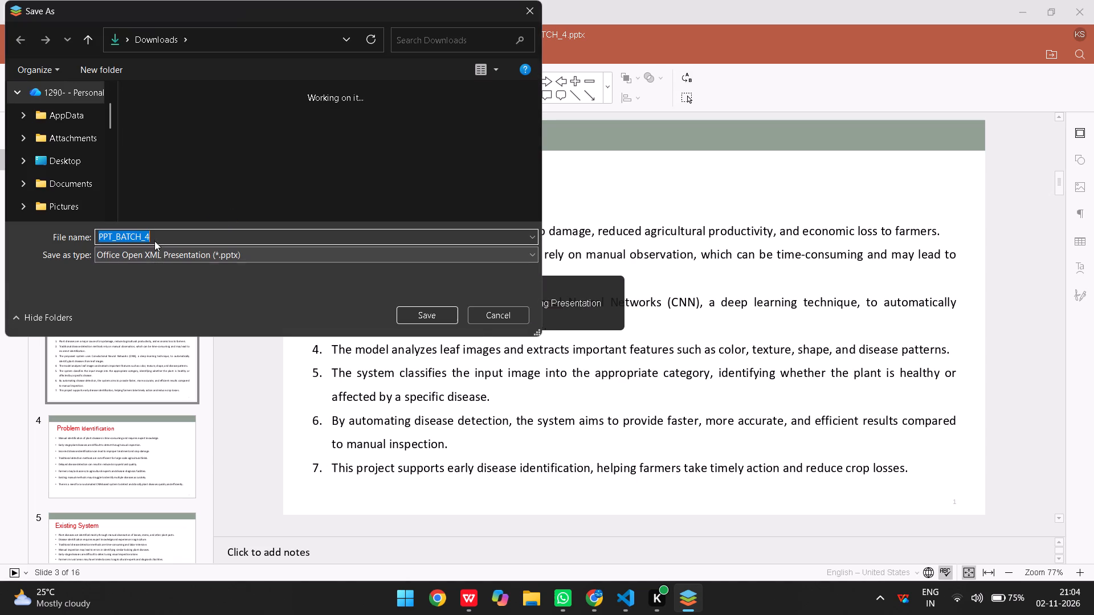
left_click(155, 238)
key("BackSpace")
key("BackSpace")
key("BackSpace")
key("BackSpace")
key("BackSpace")
key("BackSpace")
key("BackSpace")
key("BackSpace")
key("BackSpace")
key("BackSpace")
key("BackSpace")
key("BackSpace")
key("BackSpace")
key("BackSpace")
key("BackSpace")
key("BackSpace")
key("BackSpace")
key("BackSpace")
key("BackSpace")
key("BackSpace")
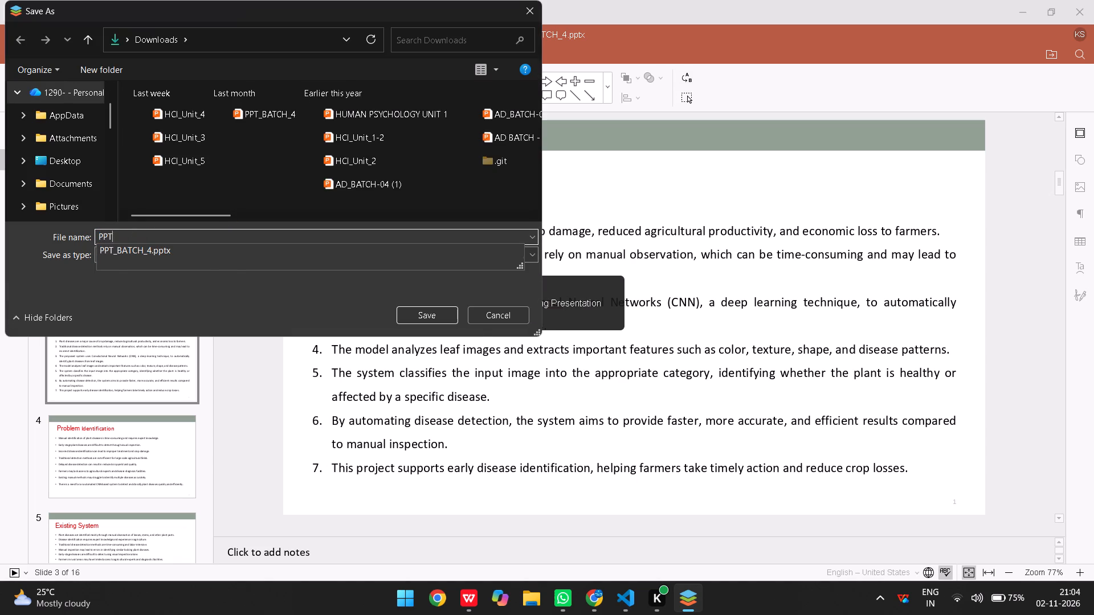
type("FINAL")
key("space")
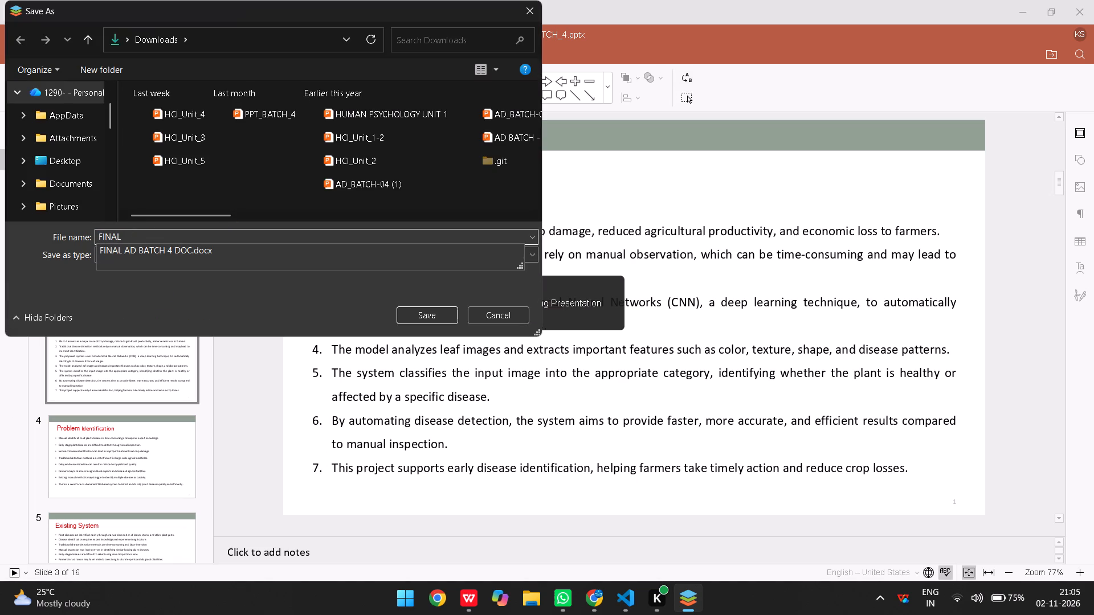
key("shift+underscore")
key("BackSpace")
key("BackSpace")
type("_A")
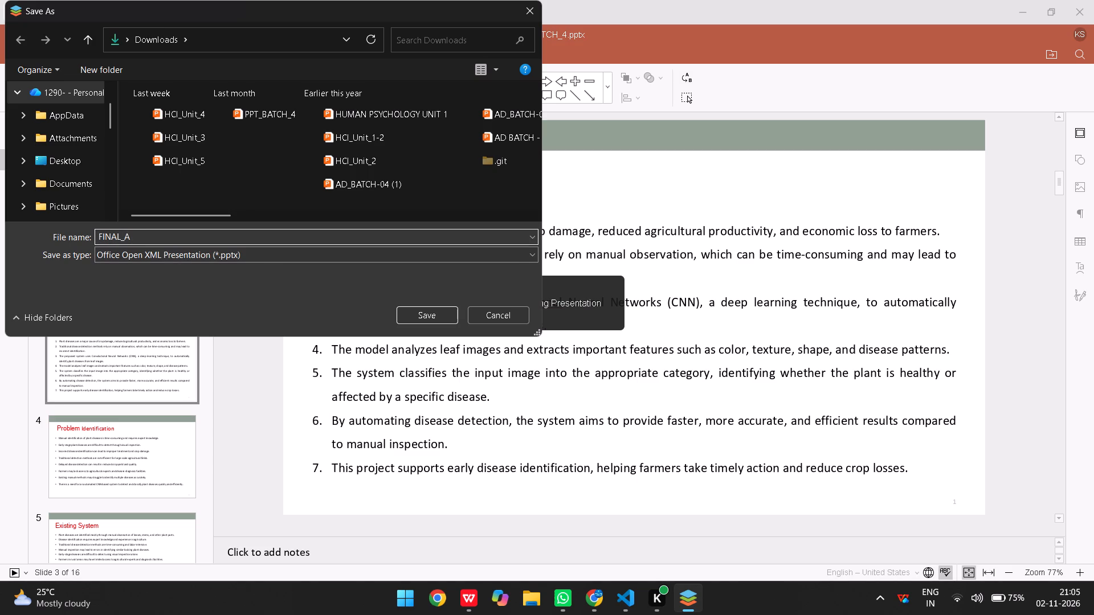
key("shift+d")
key("shift+underscore")
type("PPt")
key("BackSpace")
key("shift+t")
key("BackSpace")
key("BackSpace")
key("BackSpace")
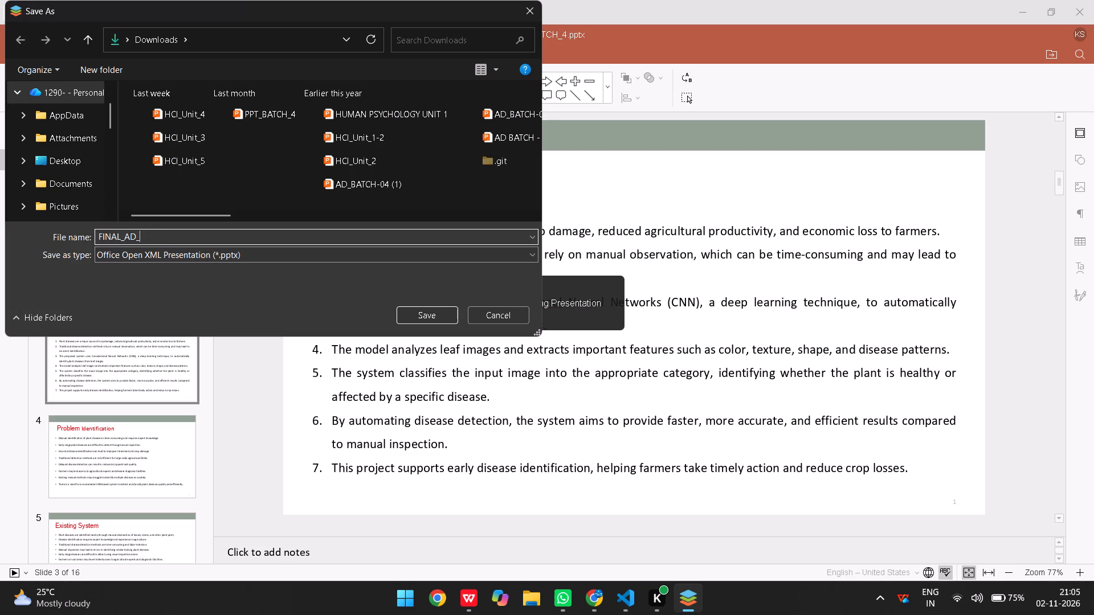
key("shift+e")
key("BackSpace")
key("BackSpace")
key("BackSpace")
key("BackSpace")
key("BackSpace")
type("XTERNAL")
key("shift+underscore")
type("PPT")
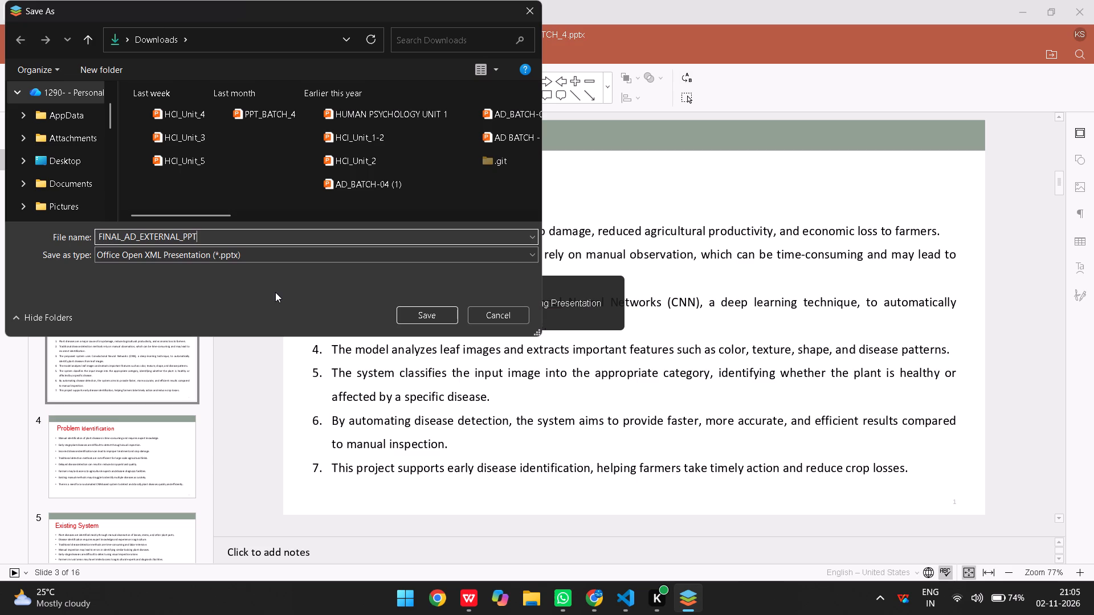
left_click(427, 315)
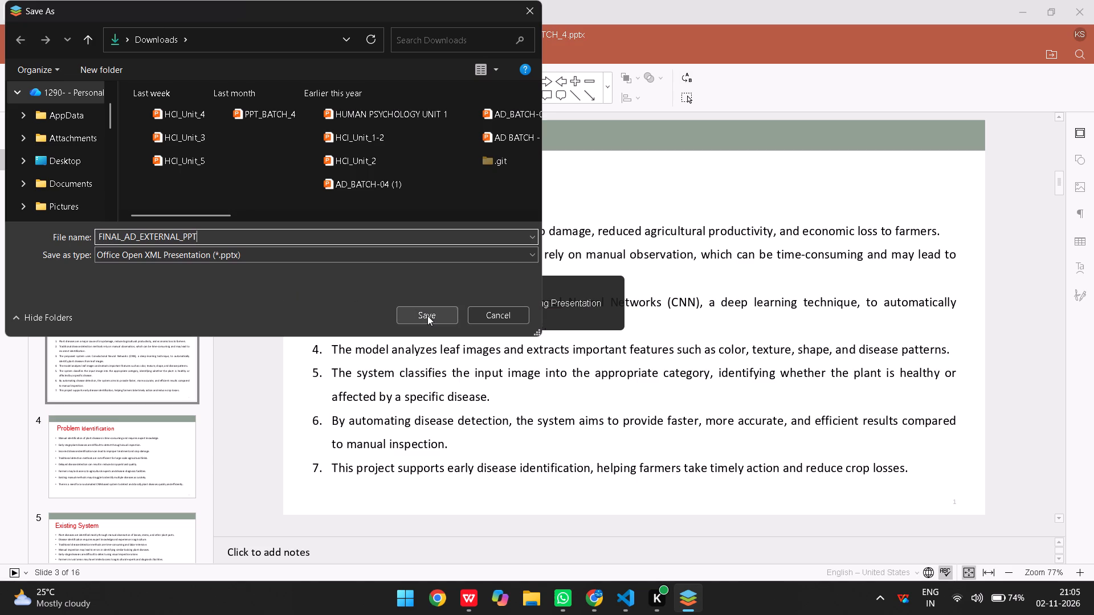
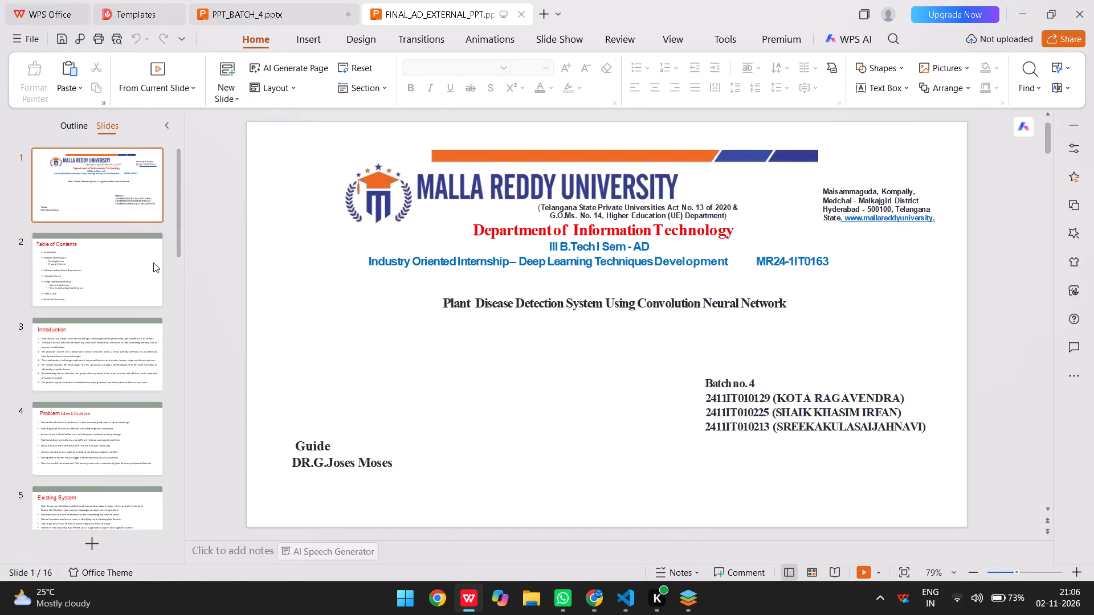
Review every slide of FINAL_AD_EXTERNAL_PPT, from the Table of Contents through to the closing THANK YOU slide.
left_click(123, 266)
key("Down")
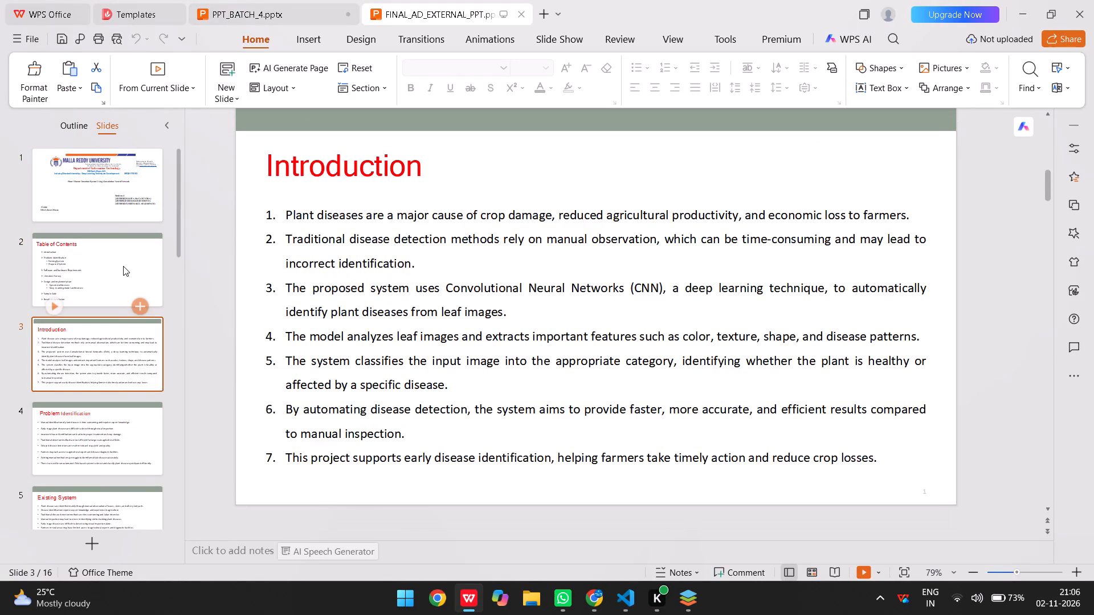
key("Down")
key("Down")
key("Down")
key("Down")
key("Down")
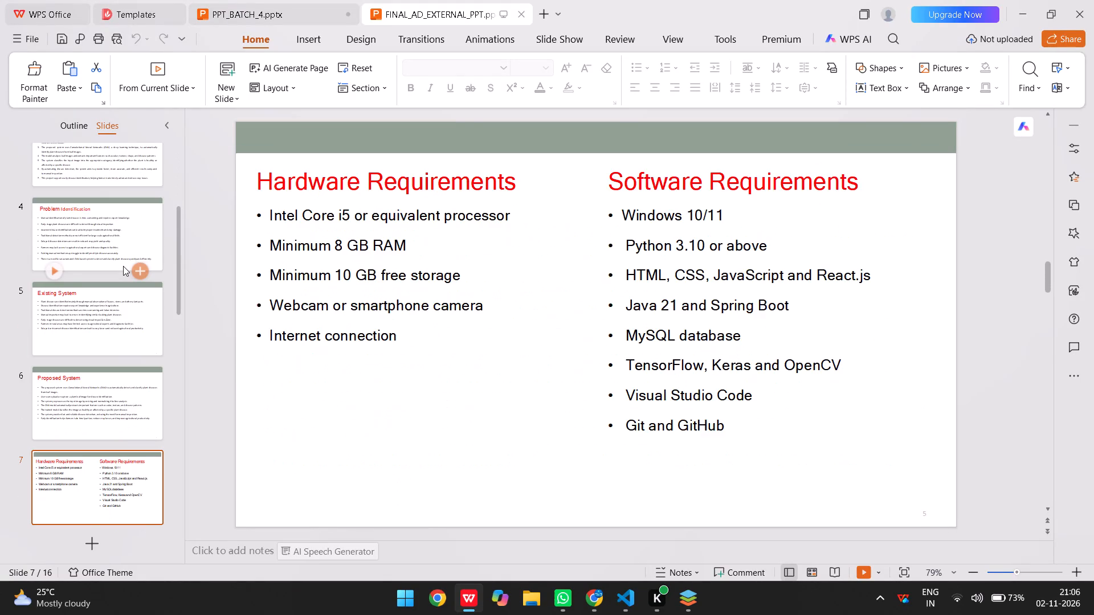
key("Down")
key("Down")
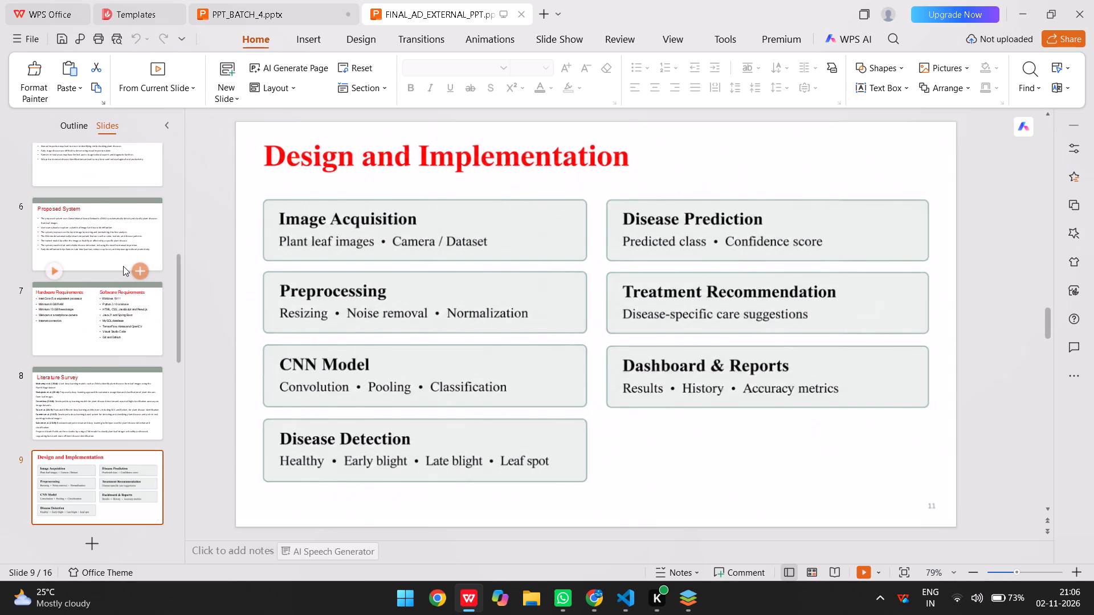
key("Down")
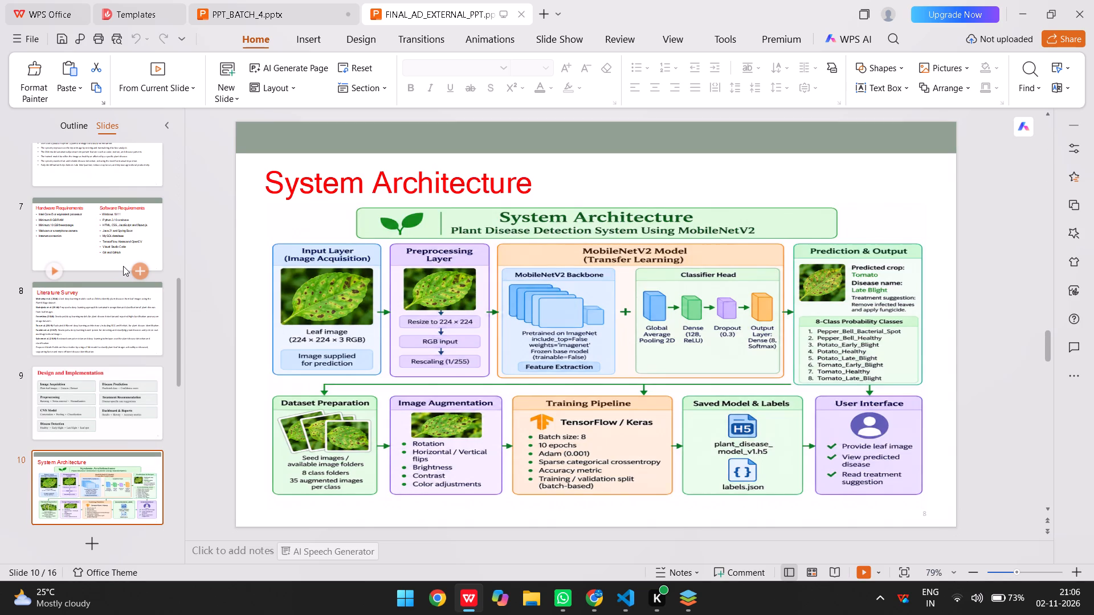
key("Down")
key("Down")
key("Down")
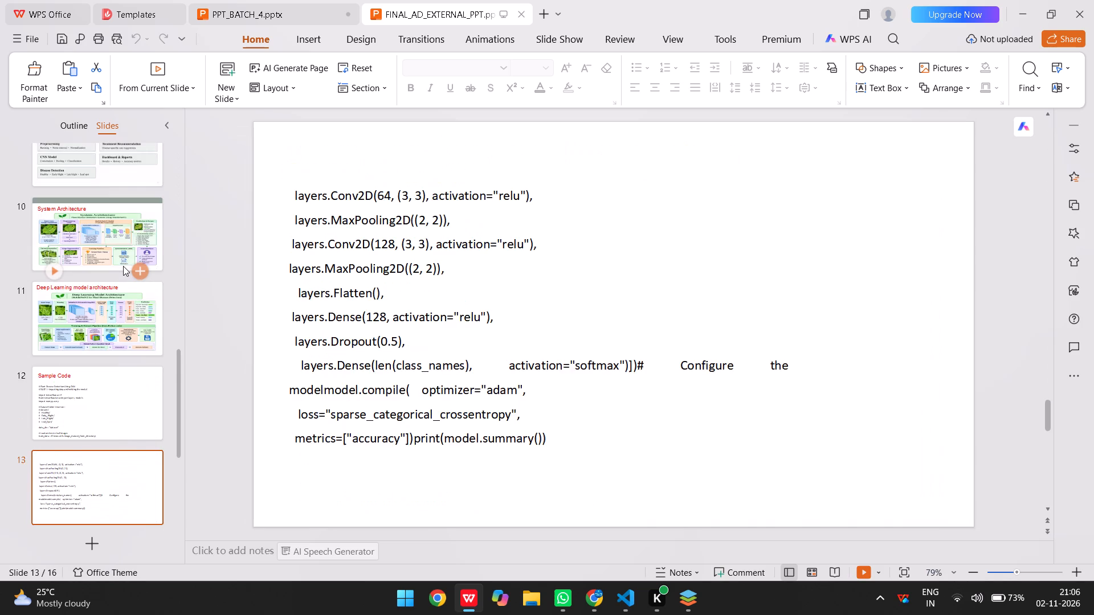
key("Down")
key("Down")
key("Down")
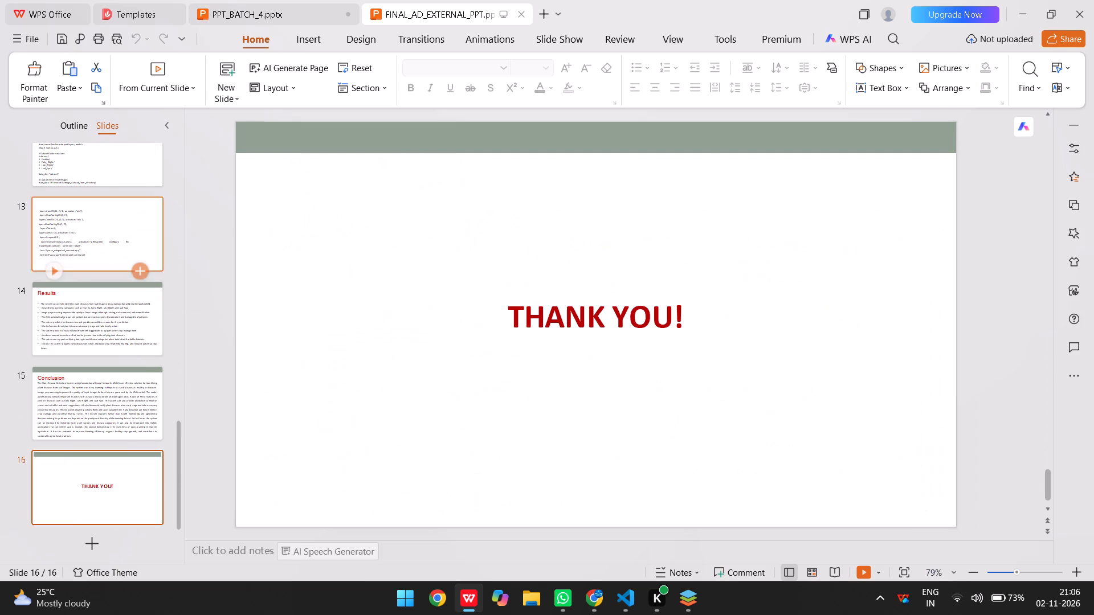
Close the open presentations, discarding the unsaved changes to PPT_BATCH_4.pptx.
left_click(1093, 0)
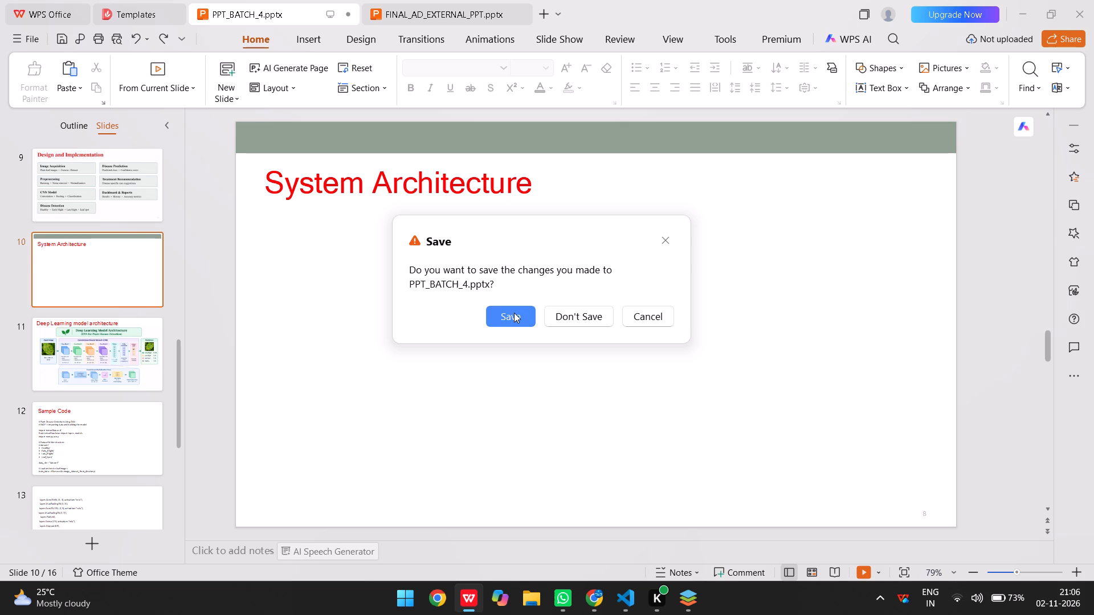
left_click(584, 323)
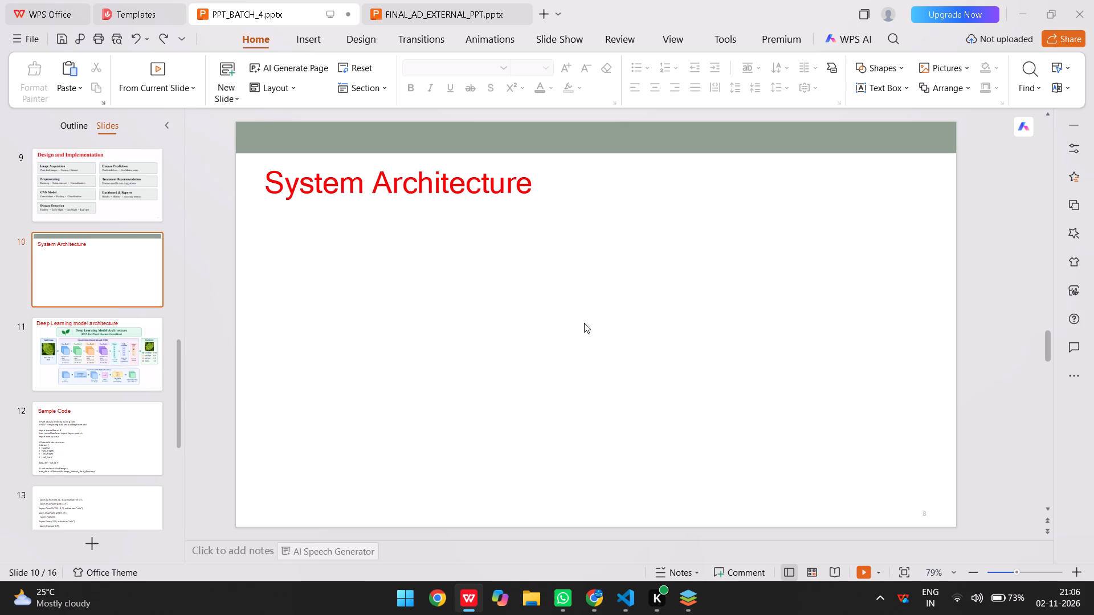
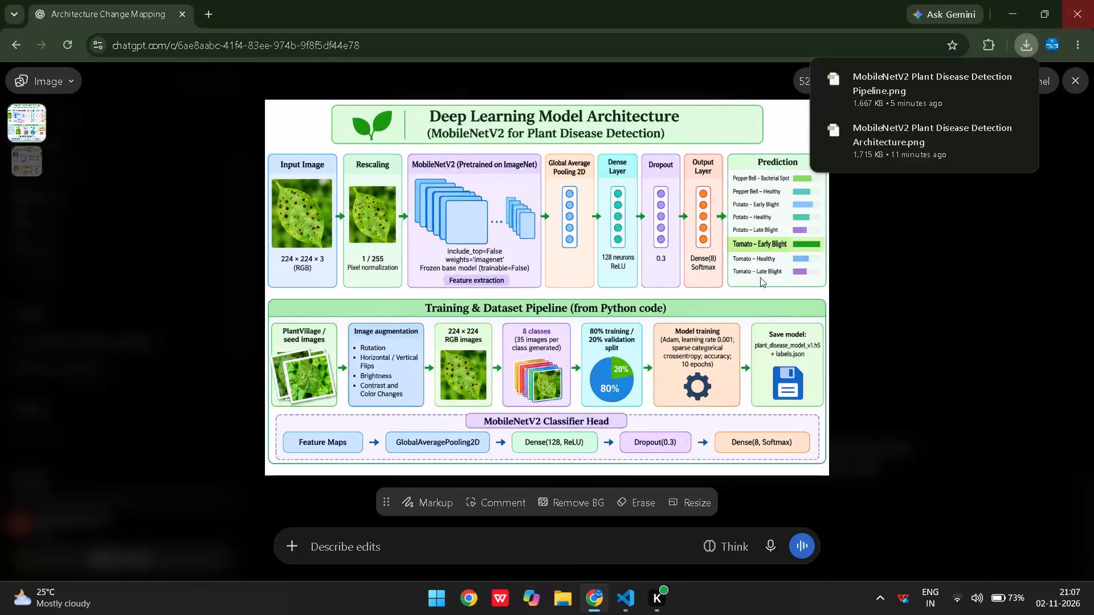
Close the browser window showing the MobileNetV2 architecture diagram and the code editor window with train.py.
left_click(1093, 0)
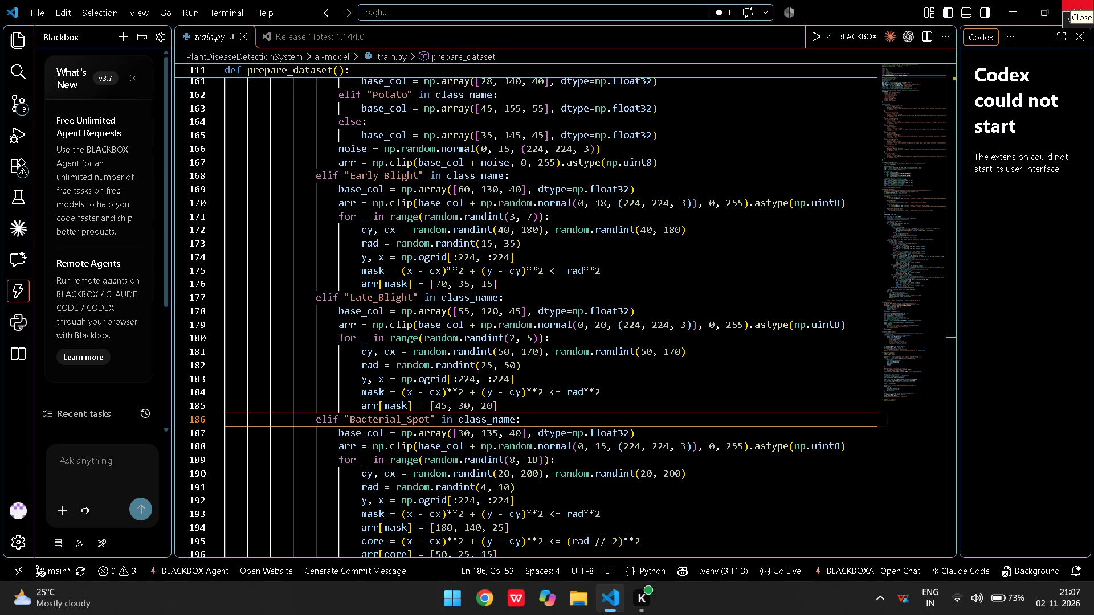
left_click(1093, 0)
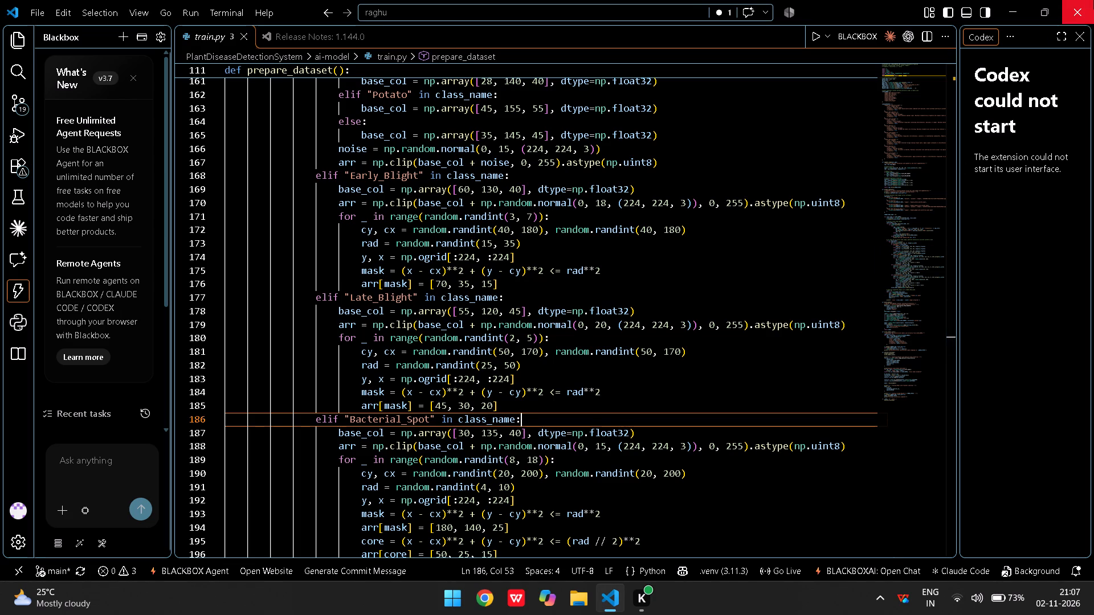